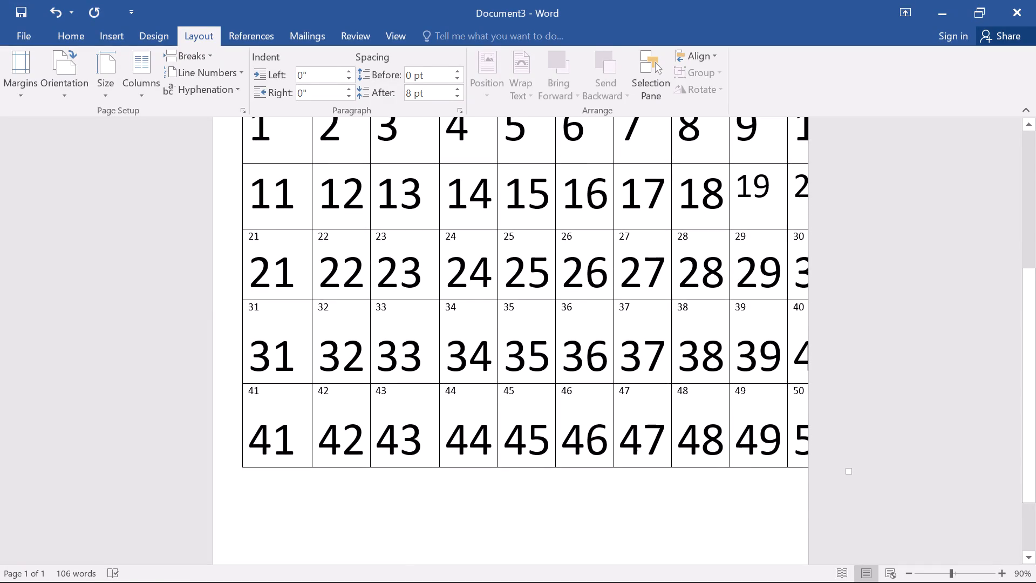
Look over the table of letters A to Z and the numbers below it from top to bottom.
scroll(633, 270, up, 3)
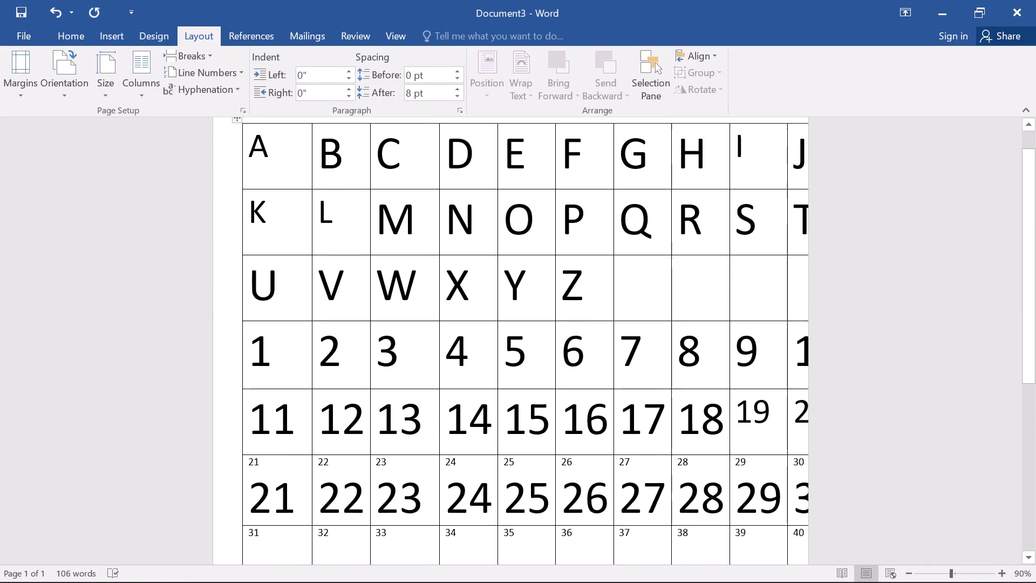
scroll(633, 270, up, 3)
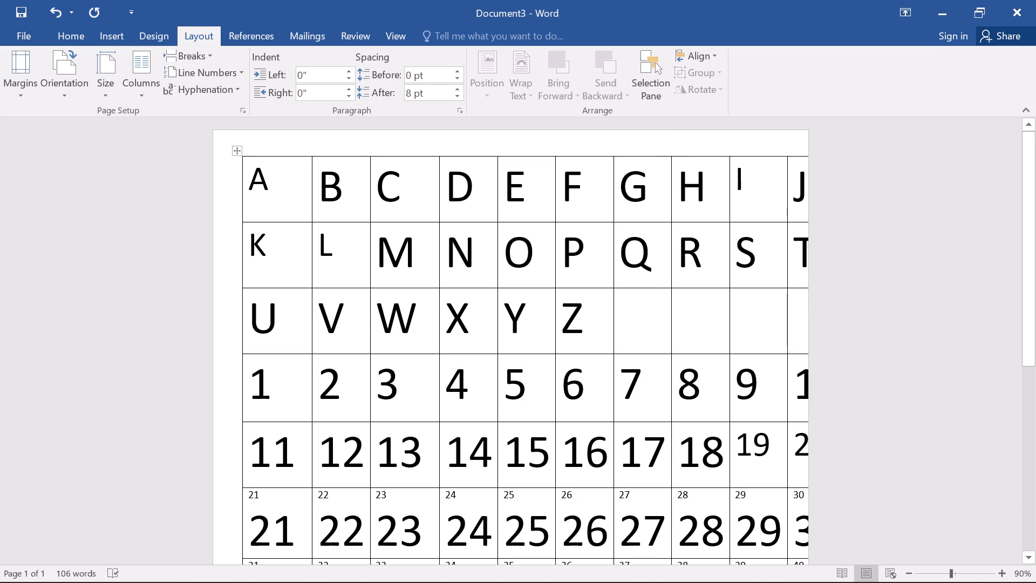
scroll(633, 270, down, 1)
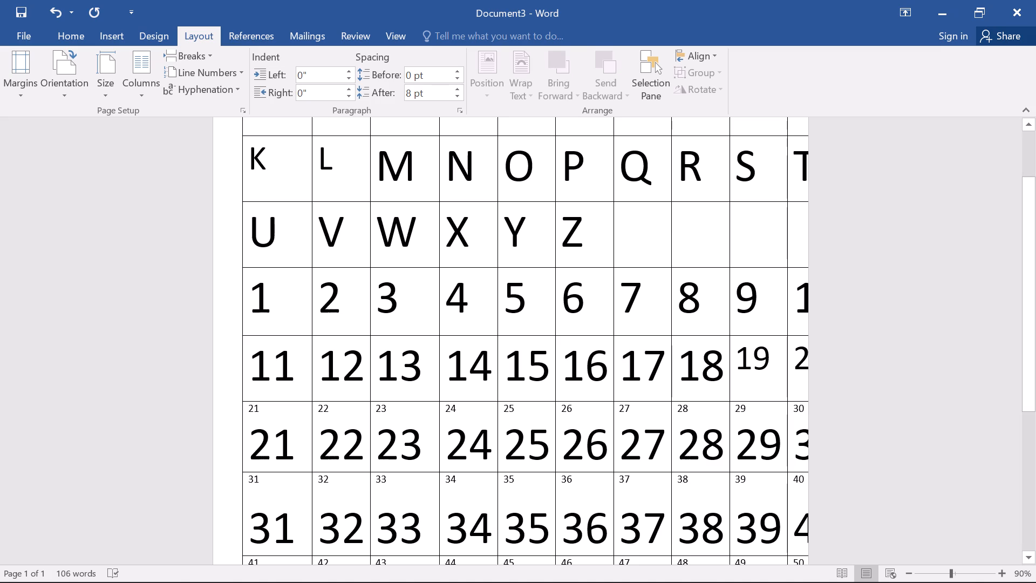
scroll(552, 295, down, 1)
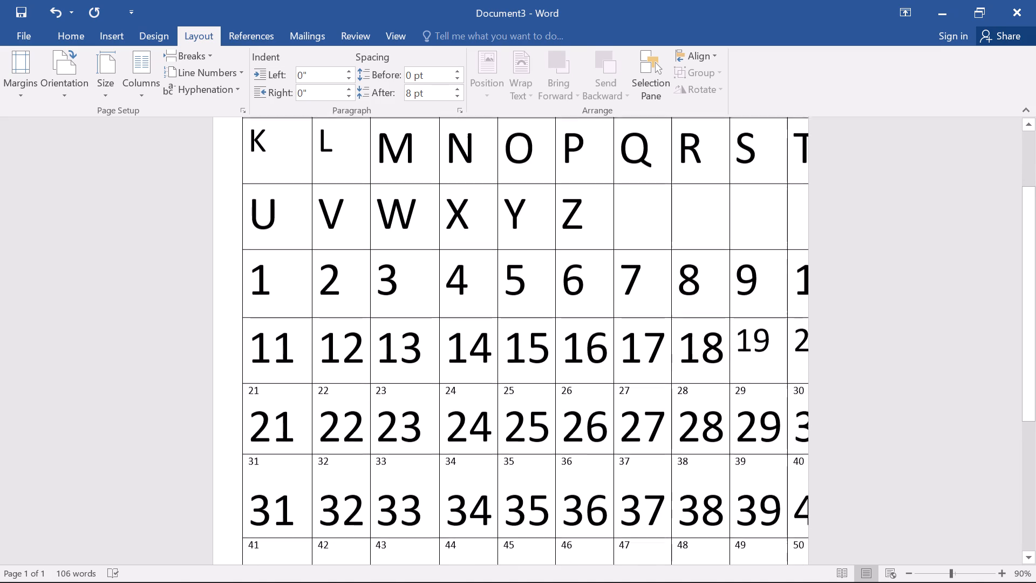
scroll(552, 295, down, 1)
scroll(552, 295, up, 2)
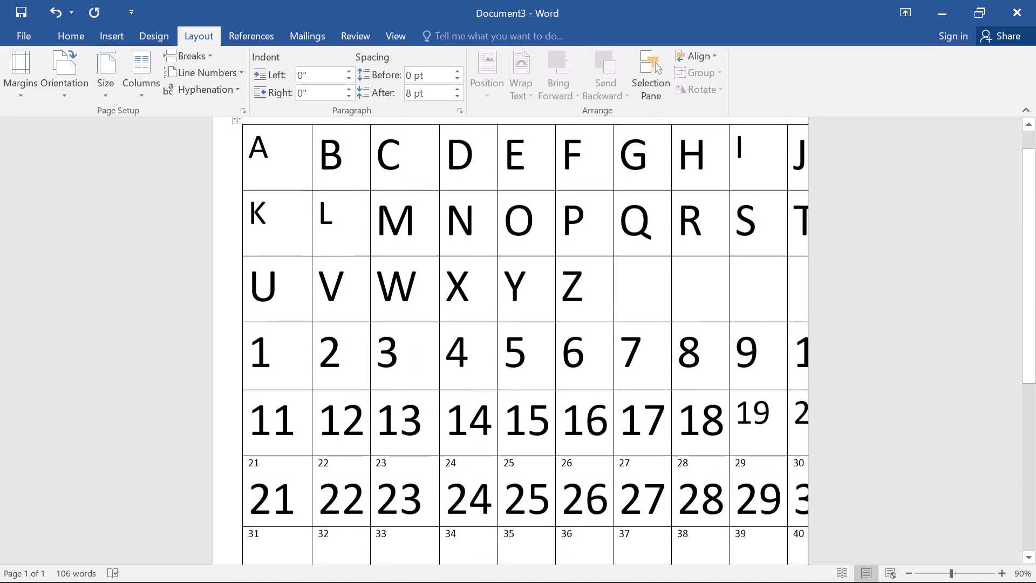
scroll(552, 295, up, 2)
scroll(552, 295, down, 1)
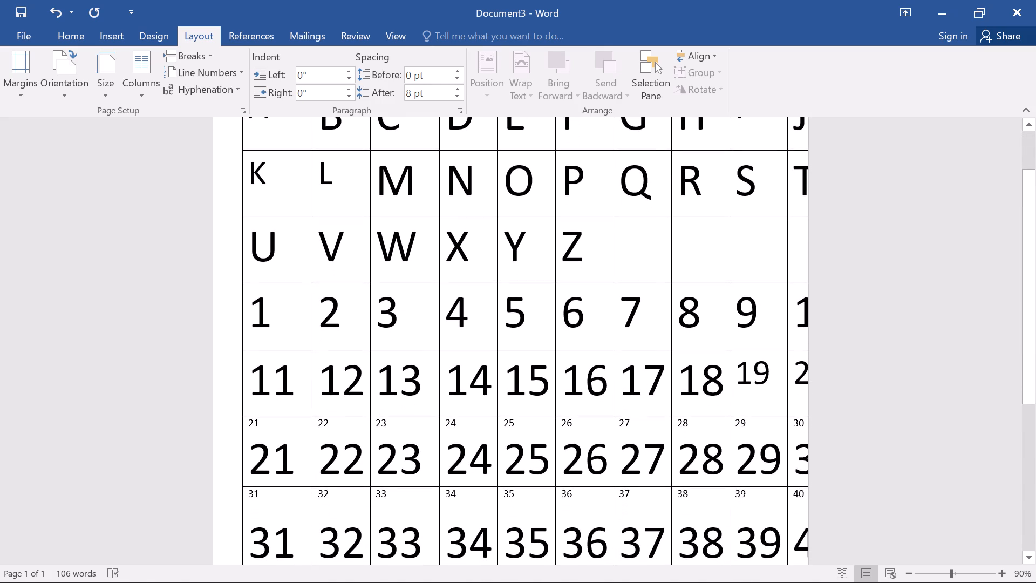
scroll(552, 295, up, 1)
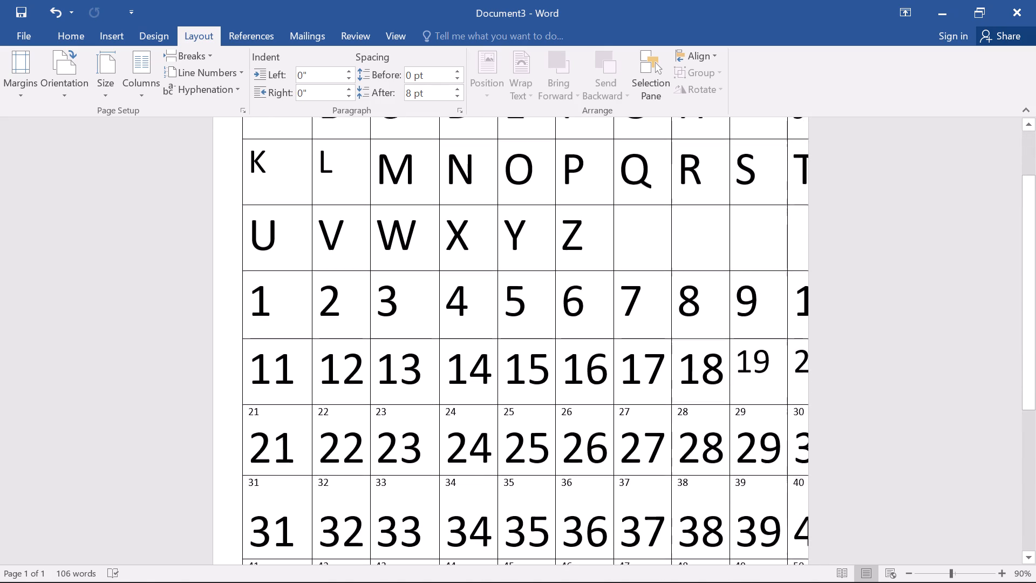
scroll(552, 295, up, 4)
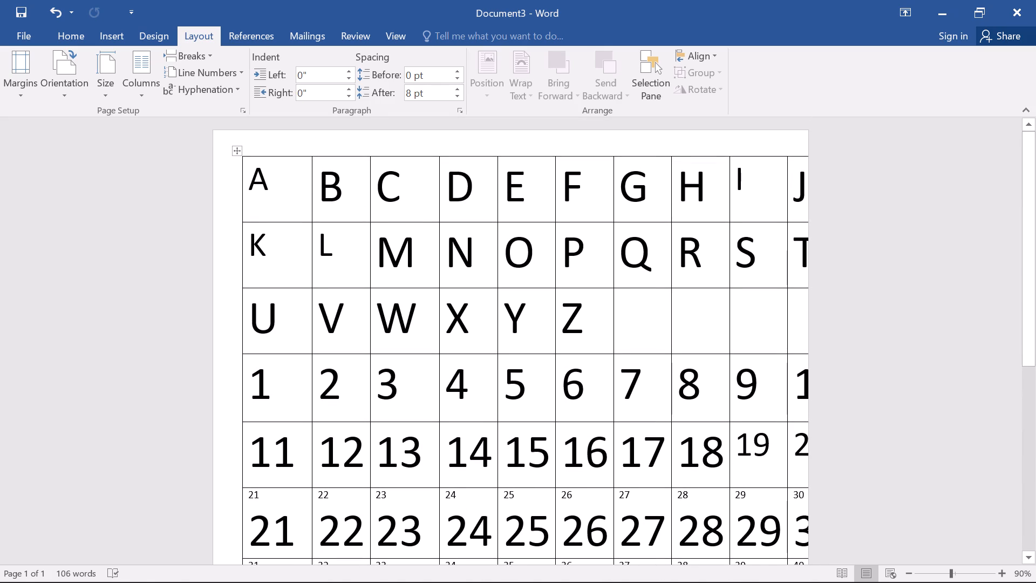
scroll(570, 250, up, 2)
drag(570, 250, 189, 0)
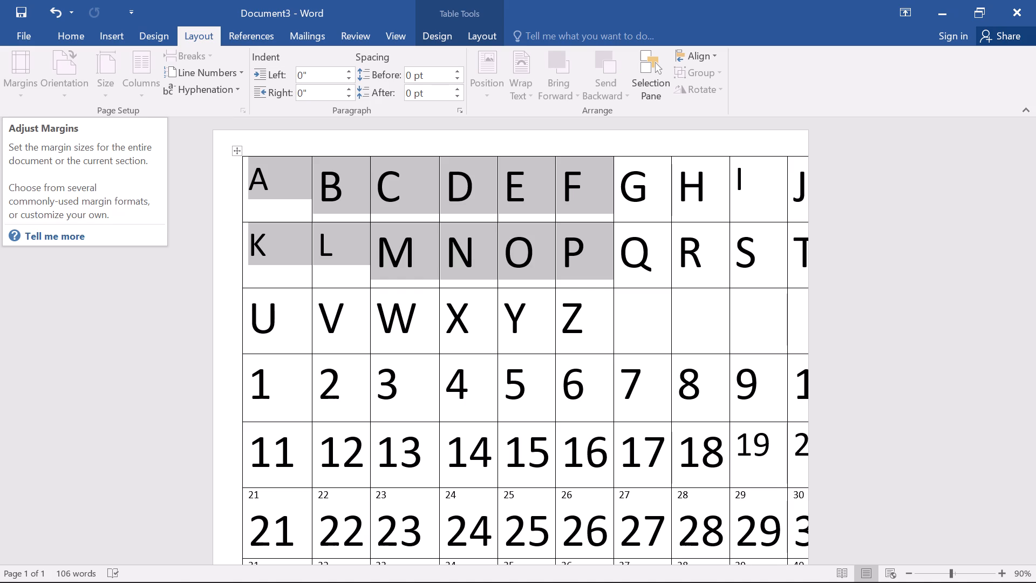
click(294, 276)
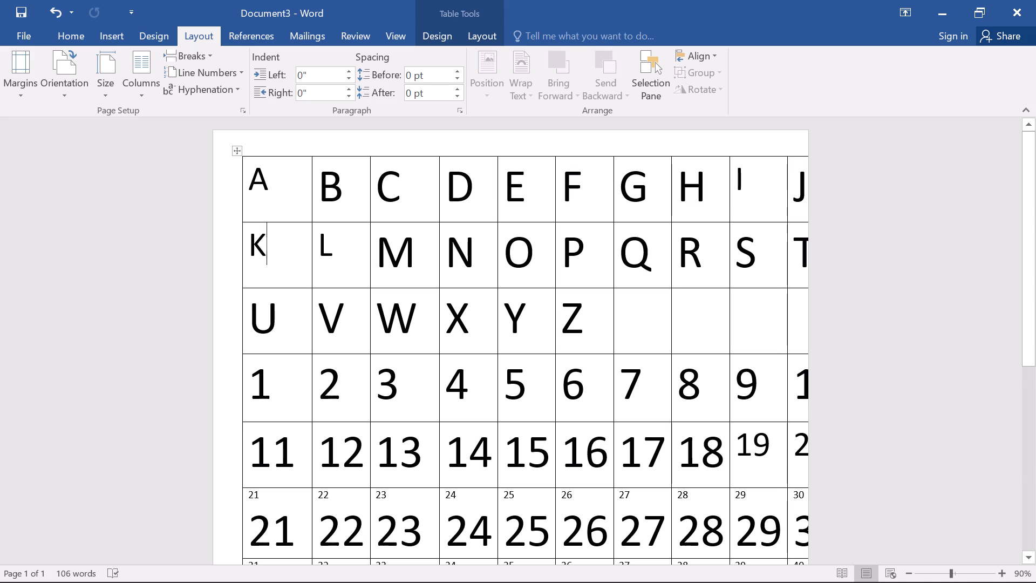
scroll(315, 297, up, 1)
scroll(315, 297, down, 3)
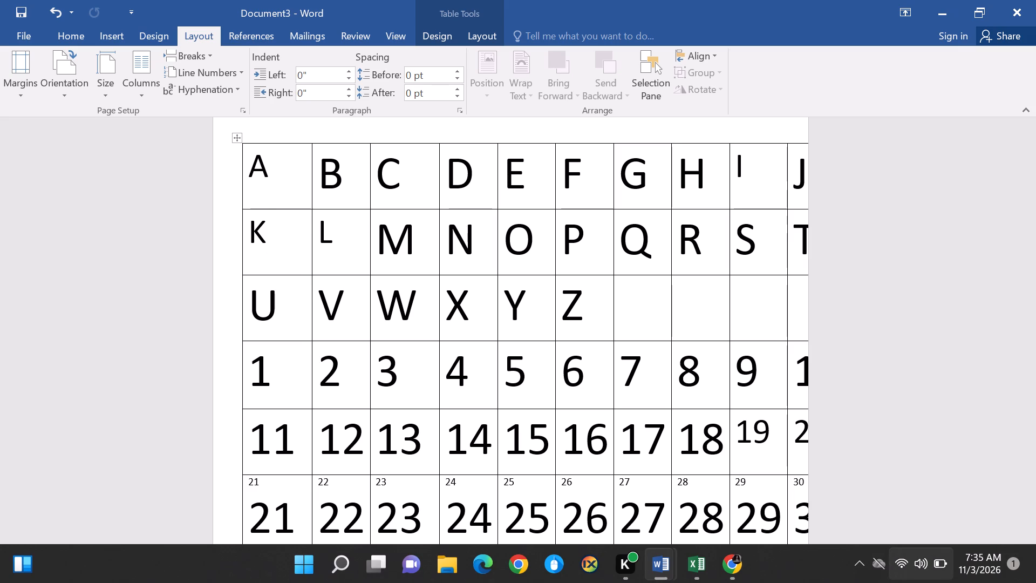
Raise the screen brightness in the Windows quick settings and return to the Word document.
click(938, 557)
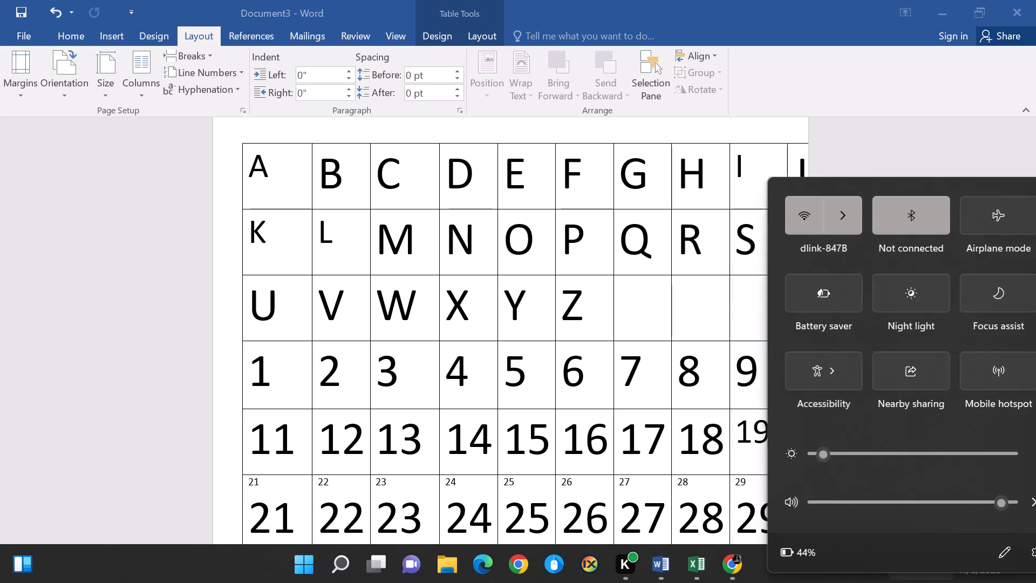
click(834, 451)
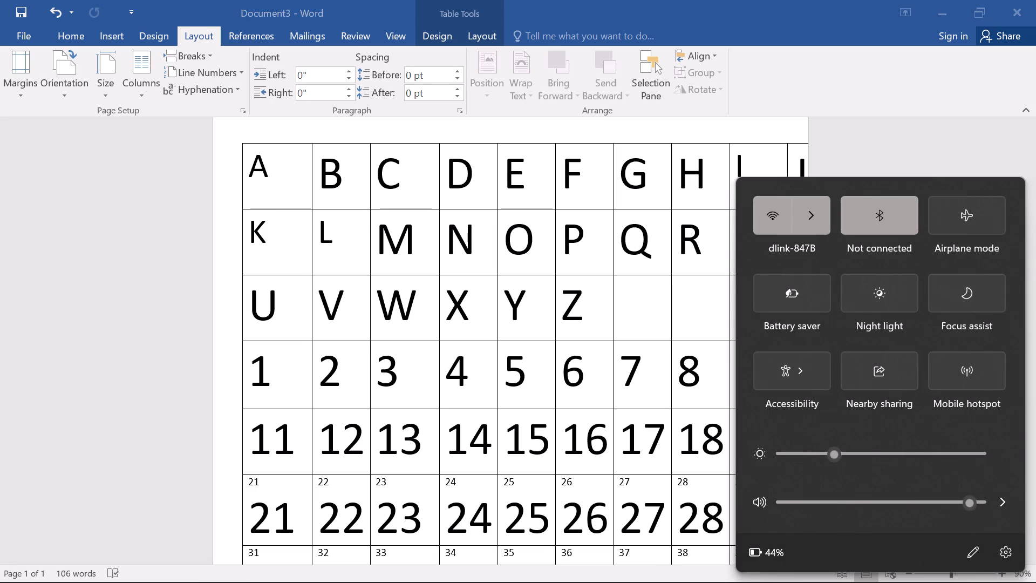
click(865, 451)
click(533, 287)
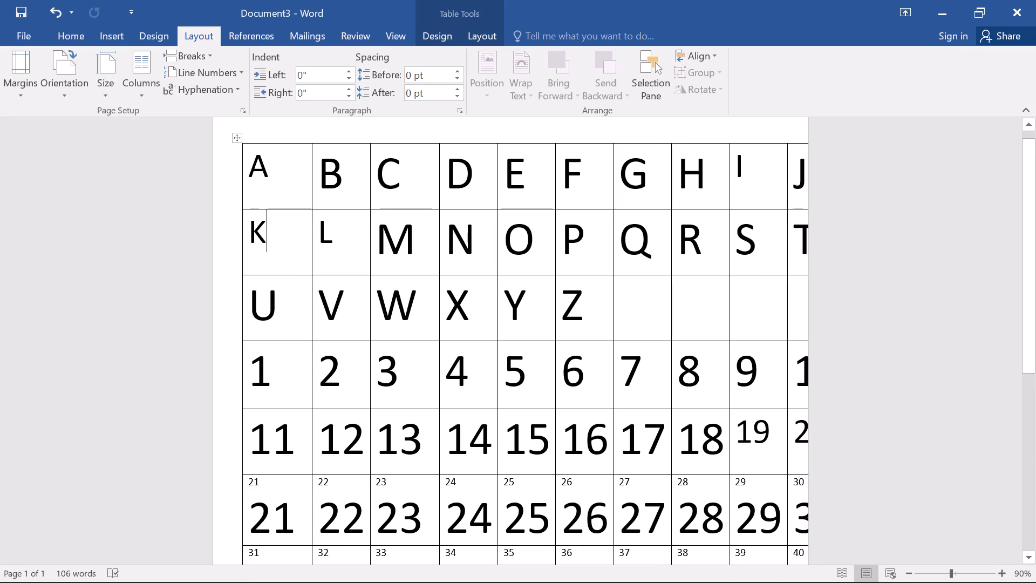
Create a new blank document.
click(28, 42)
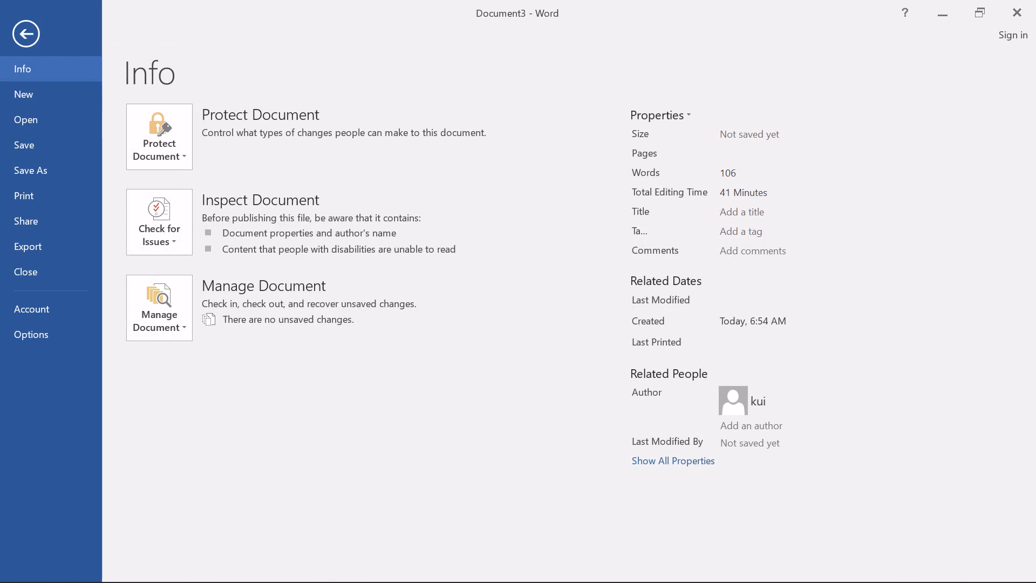
click(45, 95)
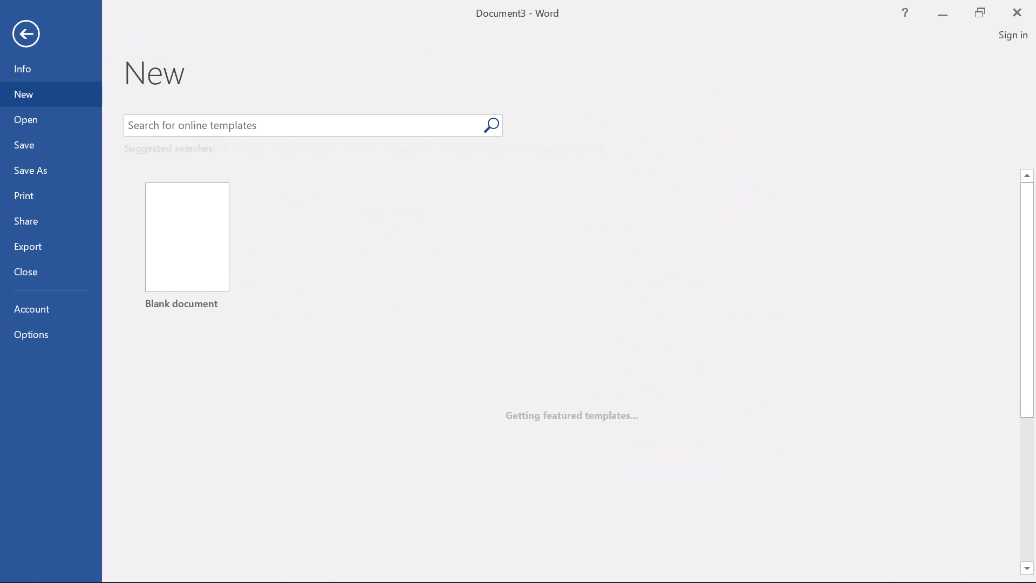
click(176, 257)
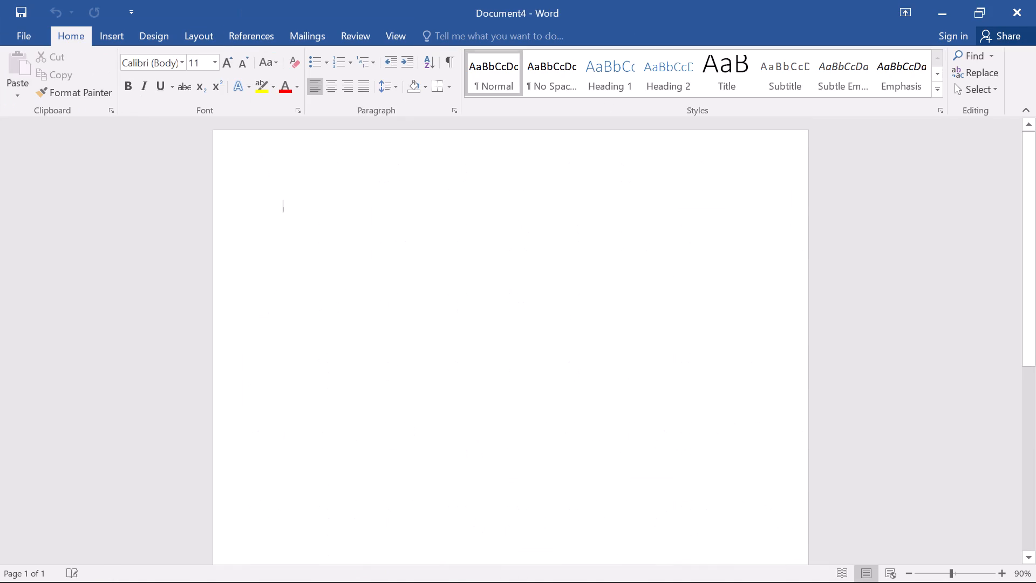
Draw a rounded rectangle shape starting at the top-left text margin of the blank page.
drag(118, 24, 114, 37)
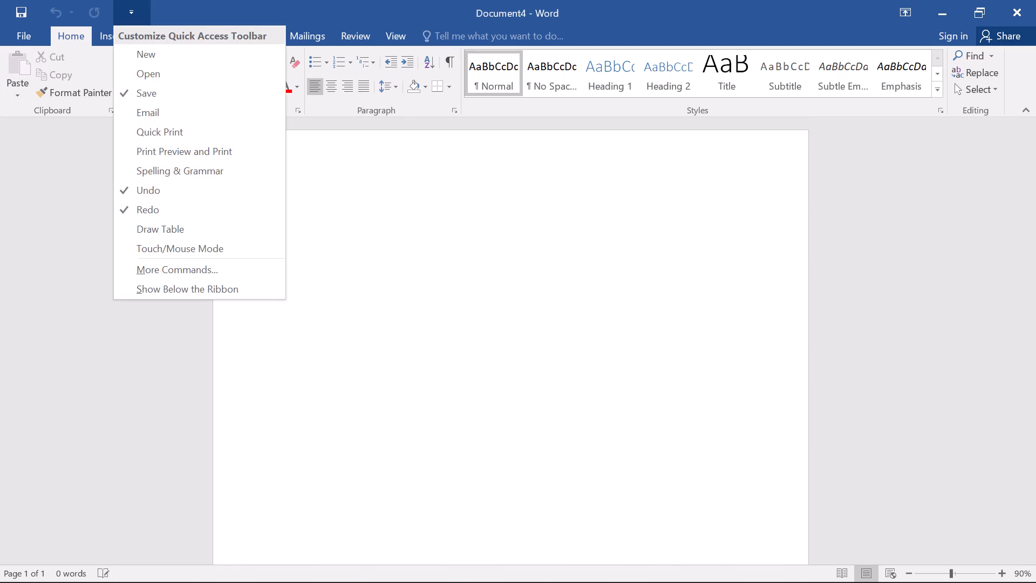
drag(114, 37, 112, 33)
click(106, 35)
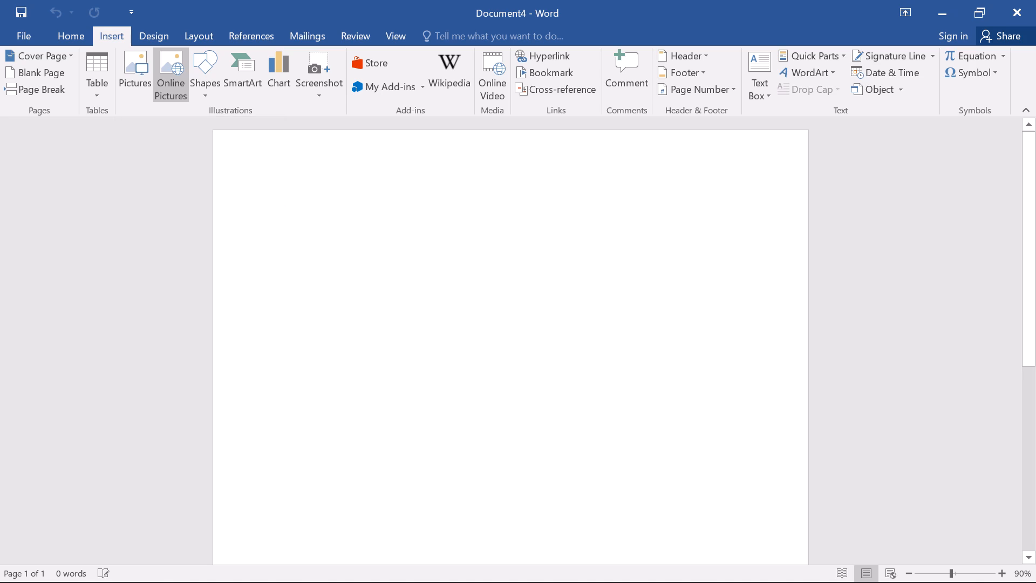
click(205, 94)
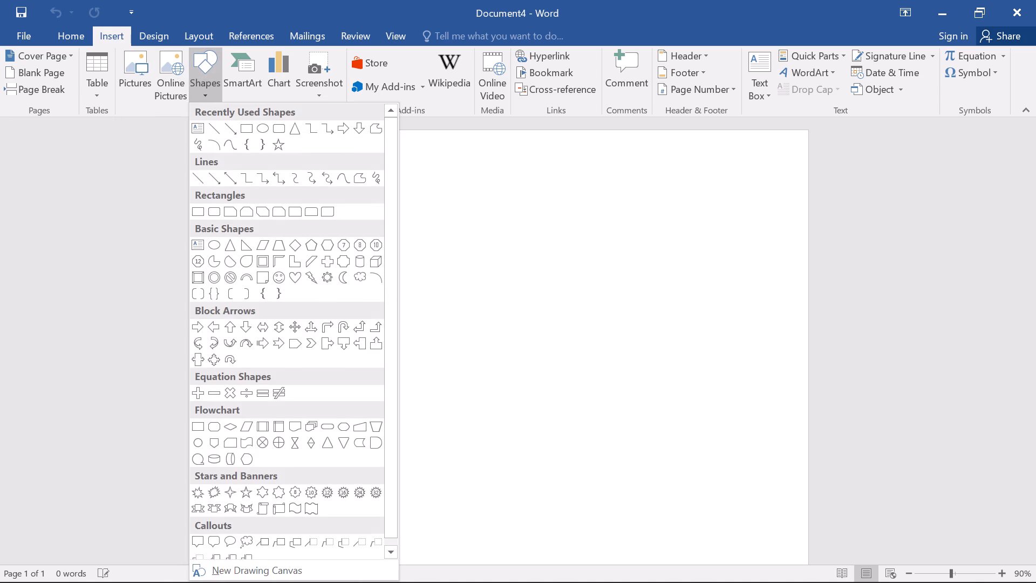
click(275, 125)
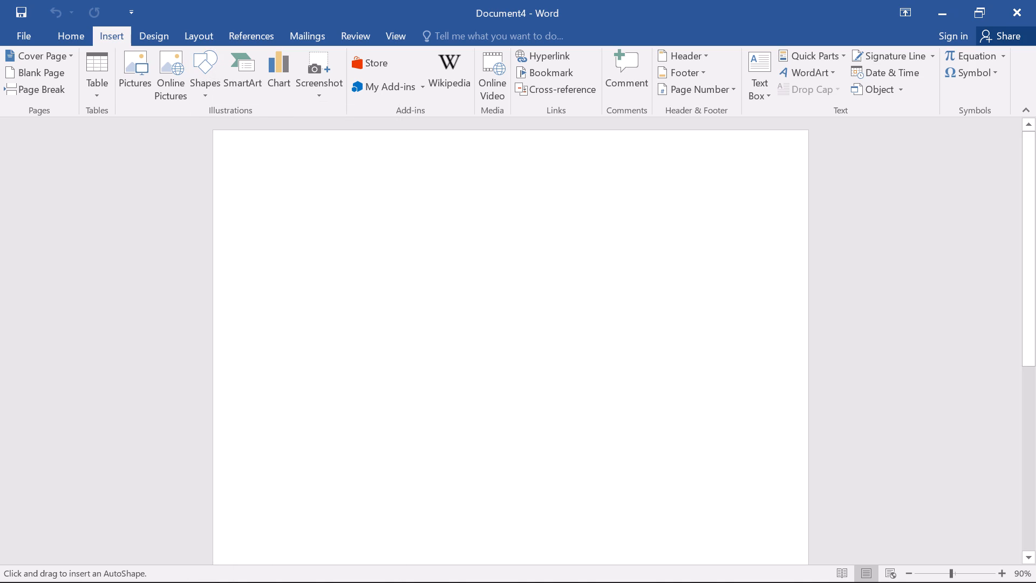
drag(284, 201, 416, 278)
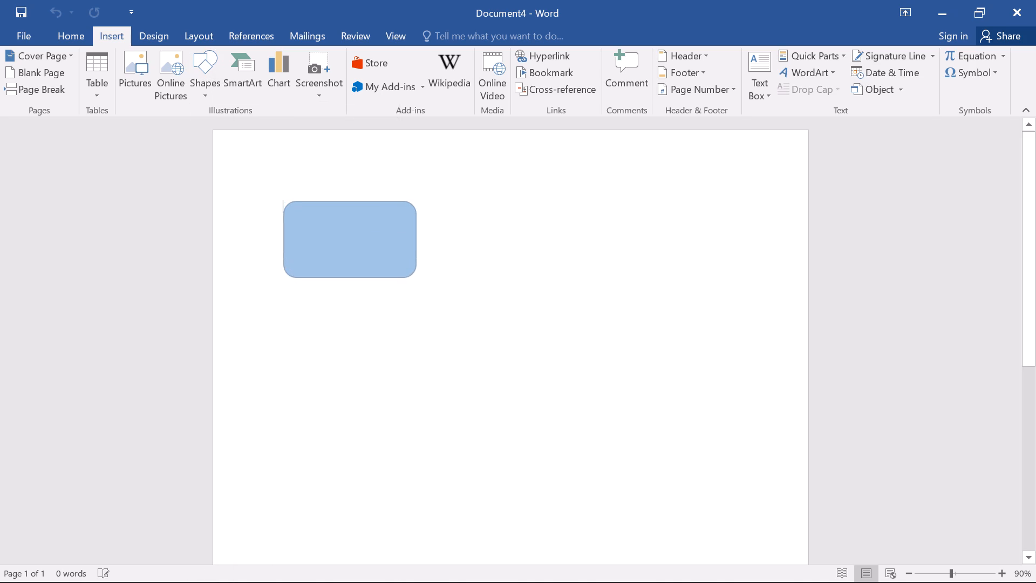
drag(416, 278, 449, 288)
click(468, 317)
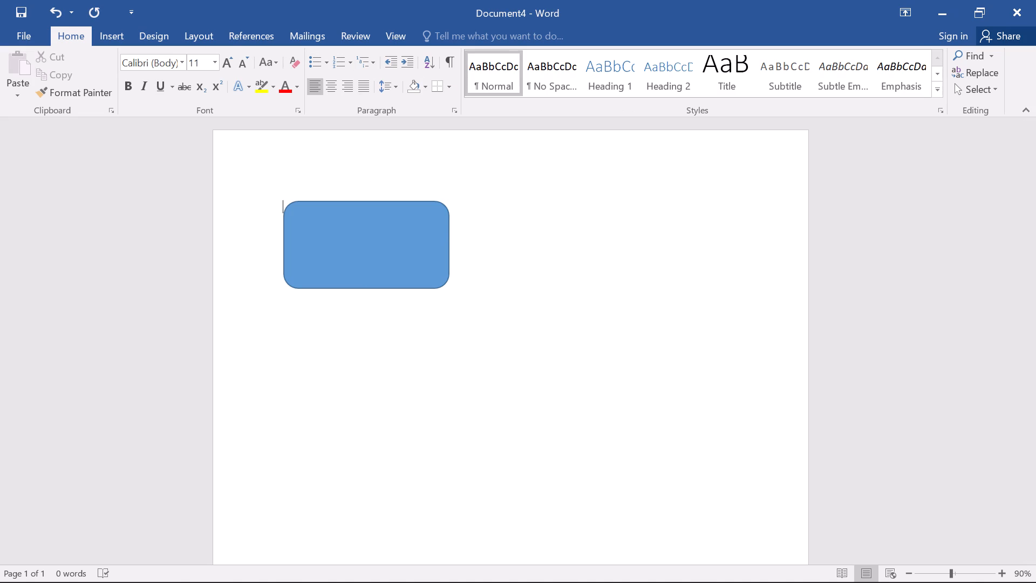
Draw an oval about 1.9" wide and 0.8" tall on the page, beside the rounded rectangle on its right.
click(120, 34)
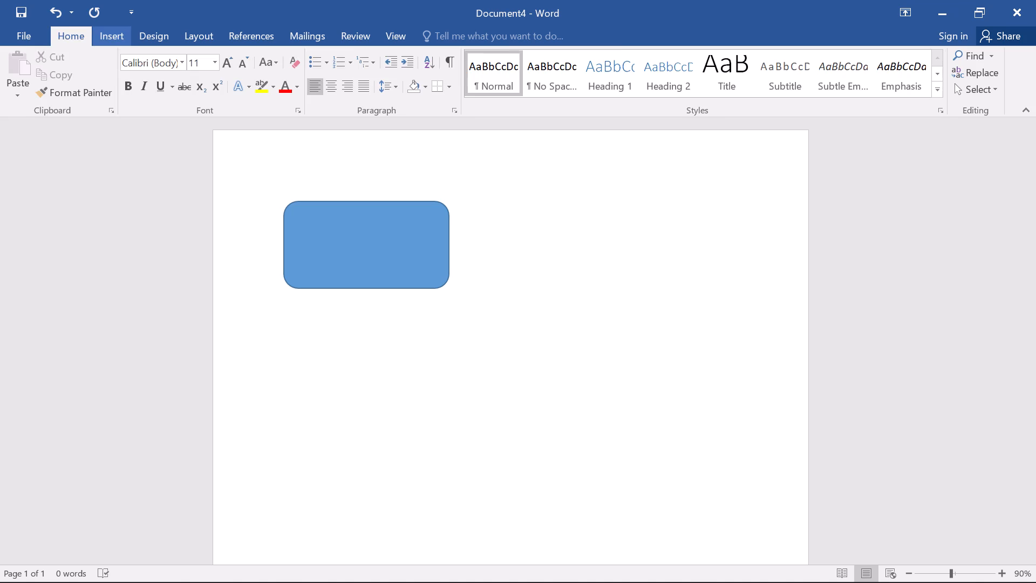
click(205, 85)
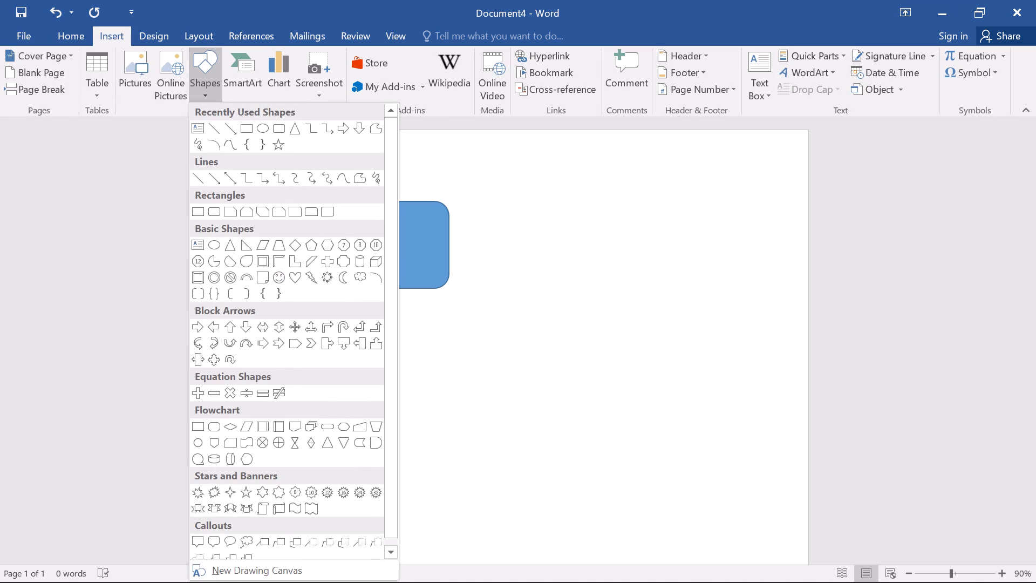
click(260, 128)
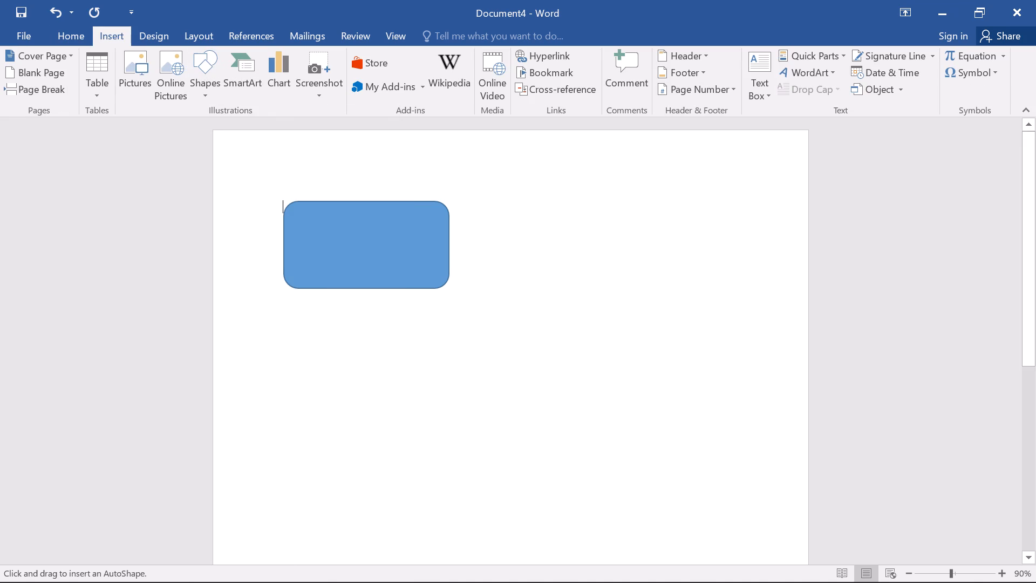
drag(509, 239, 606, 242)
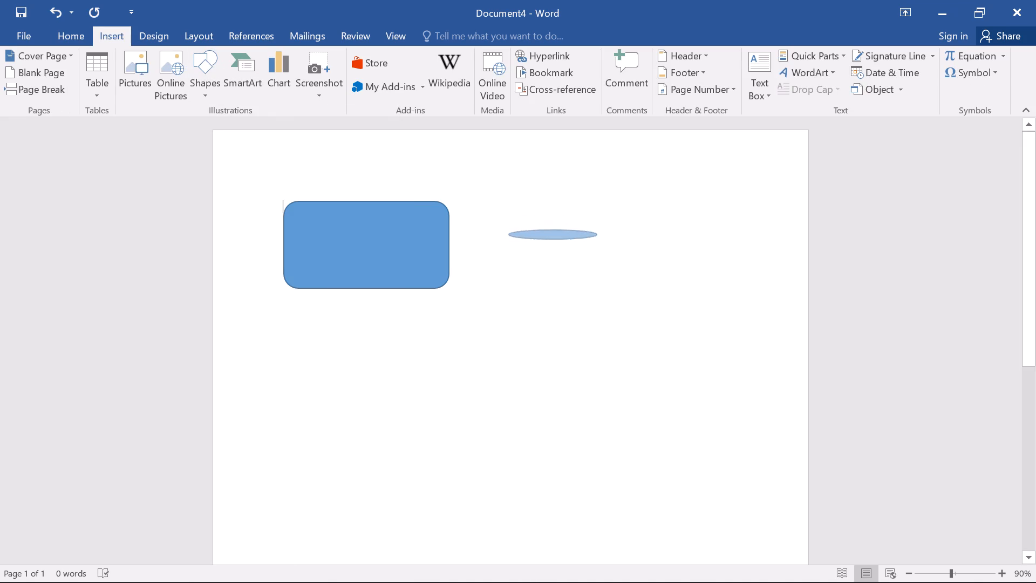
drag(606, 242, 628, 297)
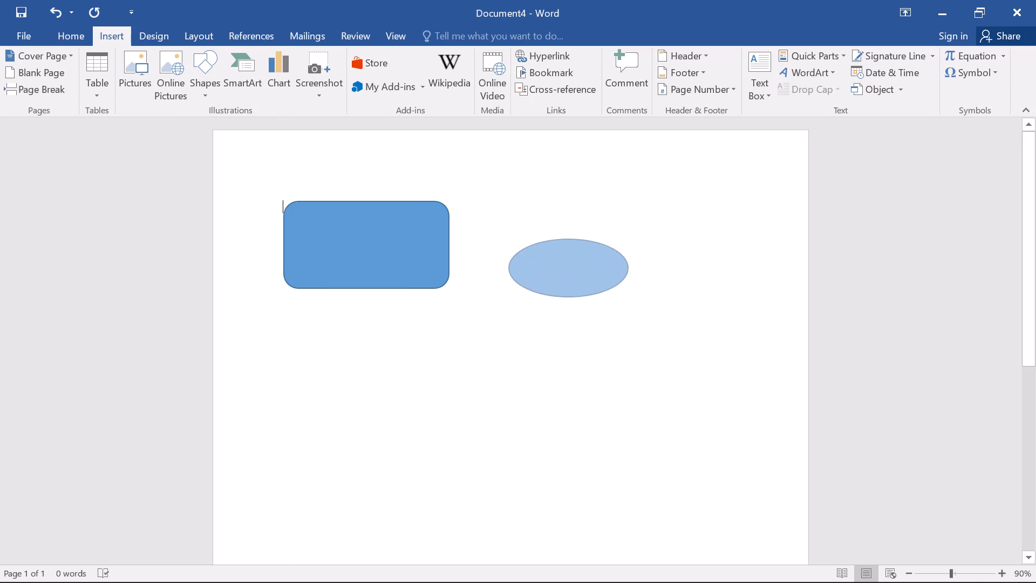
drag(628, 297, 643, 297)
click(643, 297)
Move the oval up so its top edge lines up with the top of the rounded rectangle.
drag(589, 263, 581, 235)
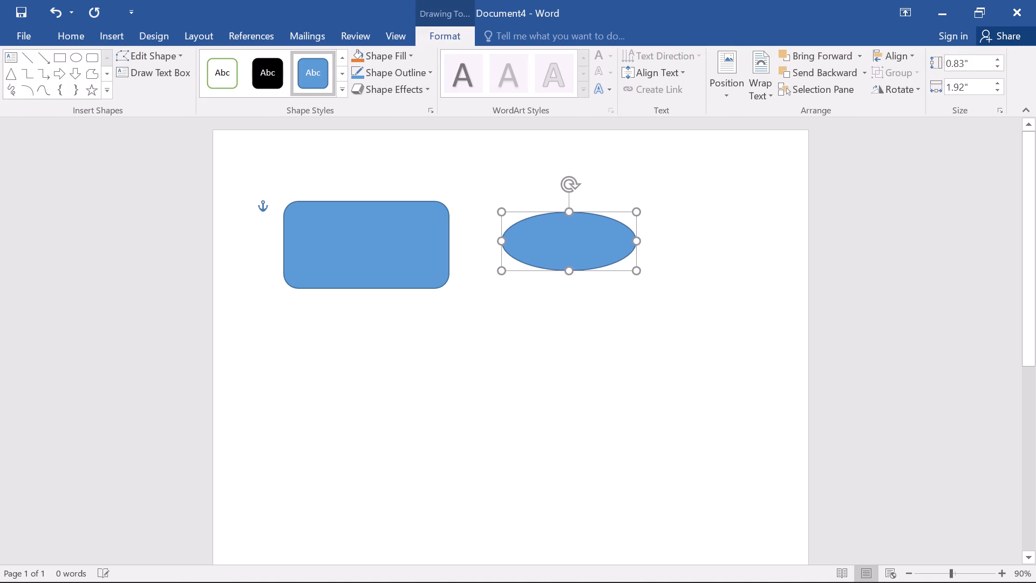
drag(581, 235, 584, 218)
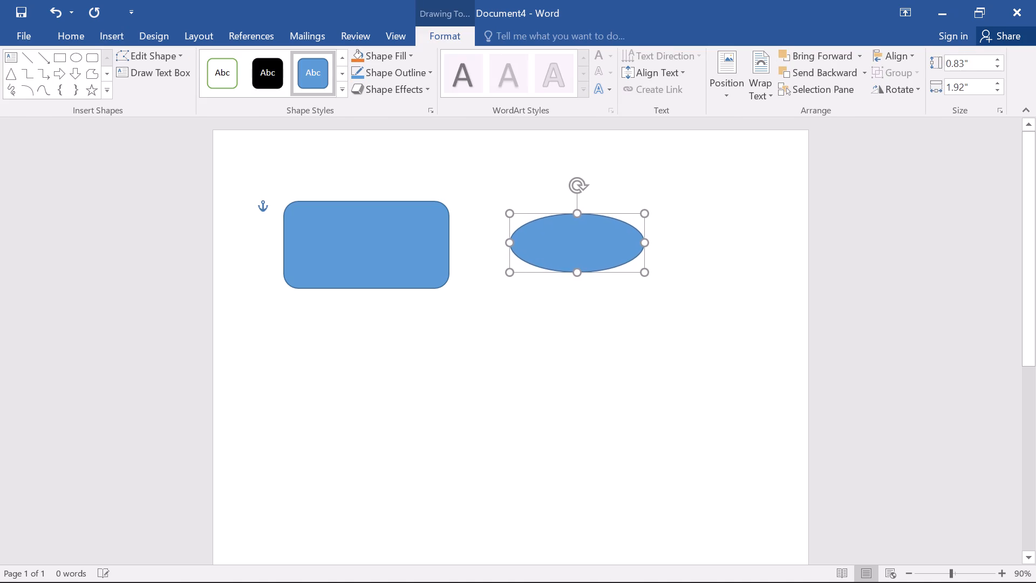
drag(584, 218, 583, 223)
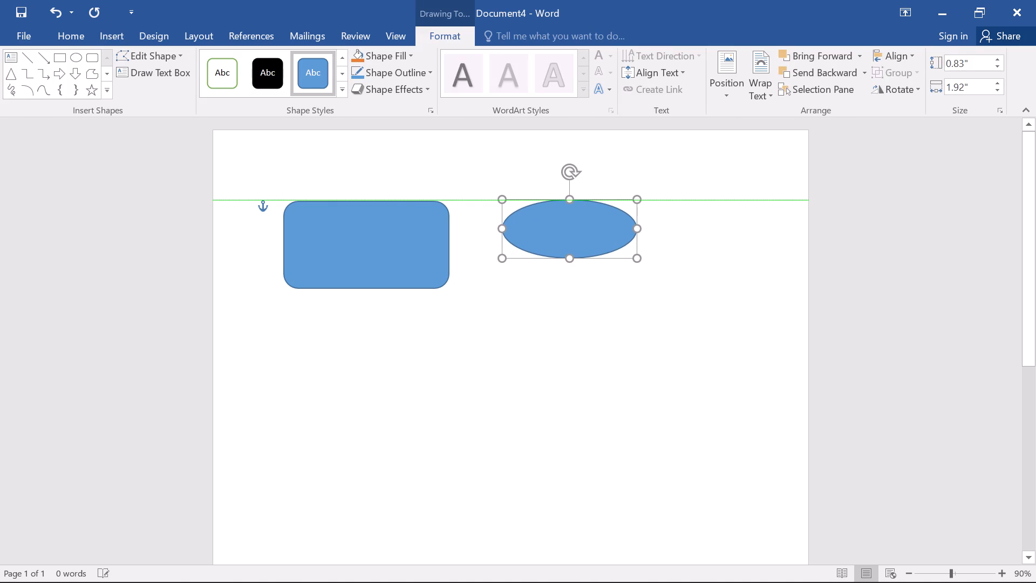
Stretch the oval downward to make it taller, ending slightly above the rounded rectangle's bottom edge, and deselect it.
drag(569, 261, 569, 274)
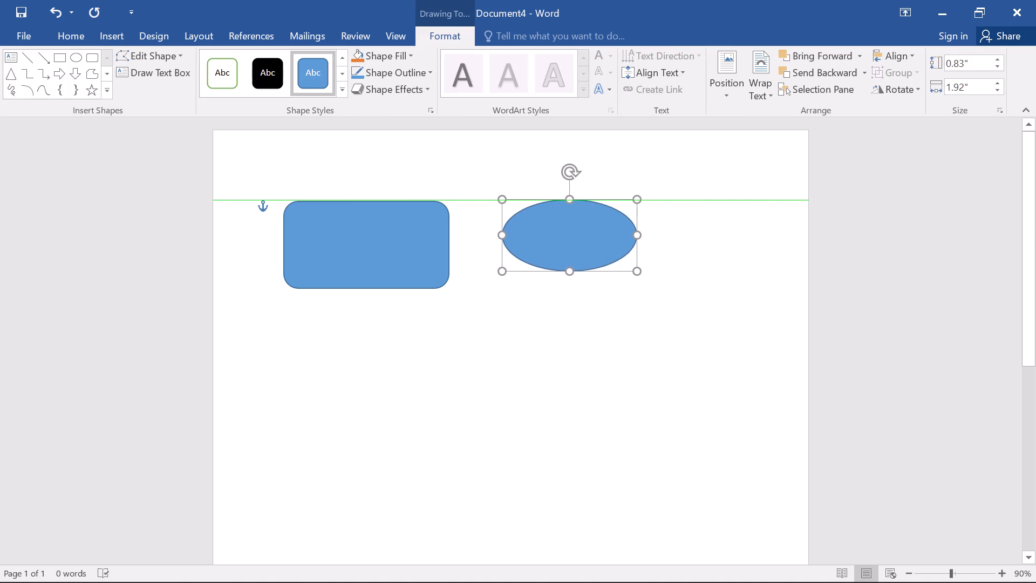
drag(569, 274, 573, 284)
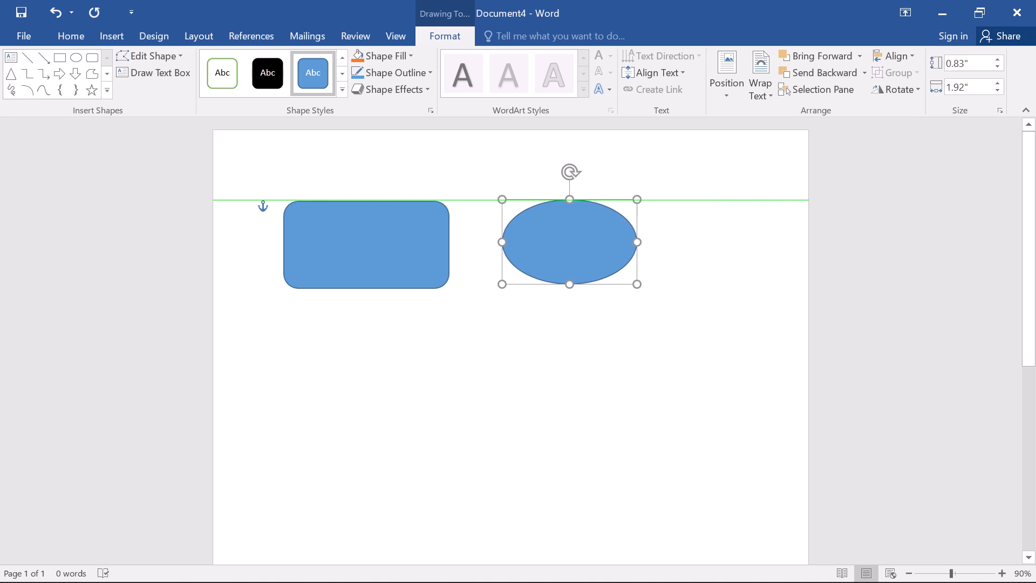
drag(573, 284, 575, 336)
click(575, 336)
drag(570, 338, 565, 276)
double_click(565, 276)
click(565, 294)
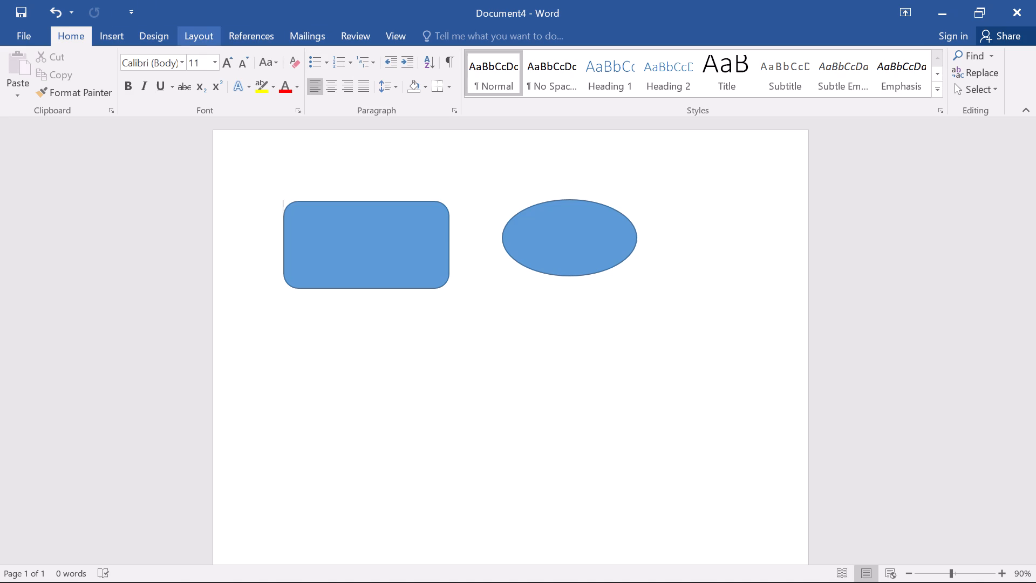
Draw an isosceles triangle about 1.2" wide and 1.9" tall below the rounded rectangle, and deselect it.
click(115, 32)
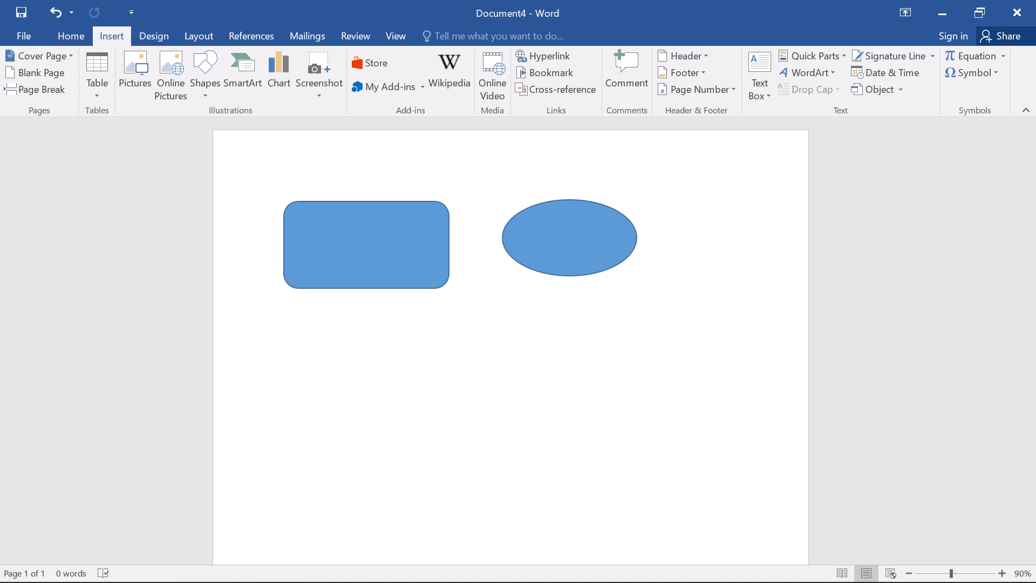
click(202, 98)
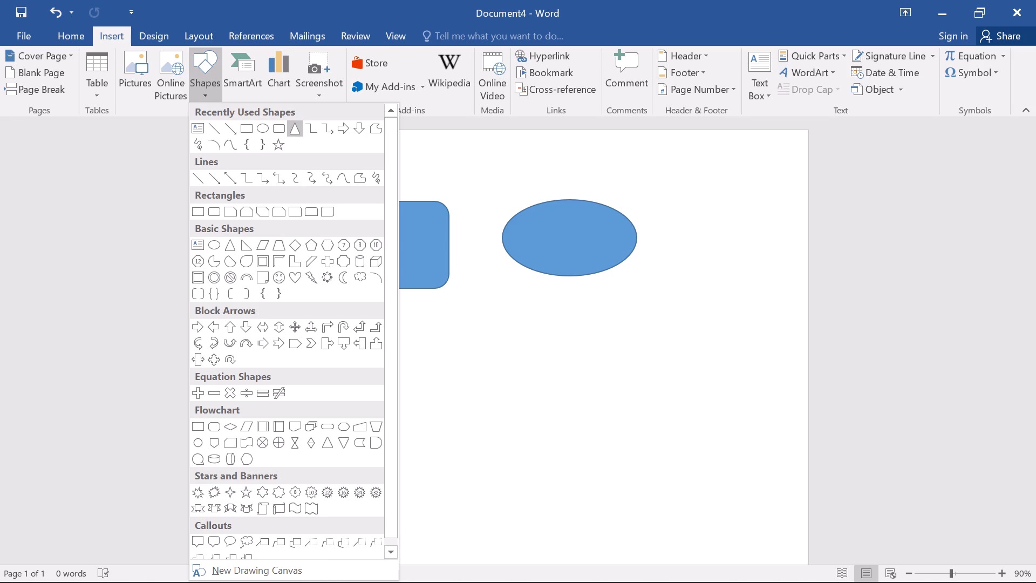
click(298, 134)
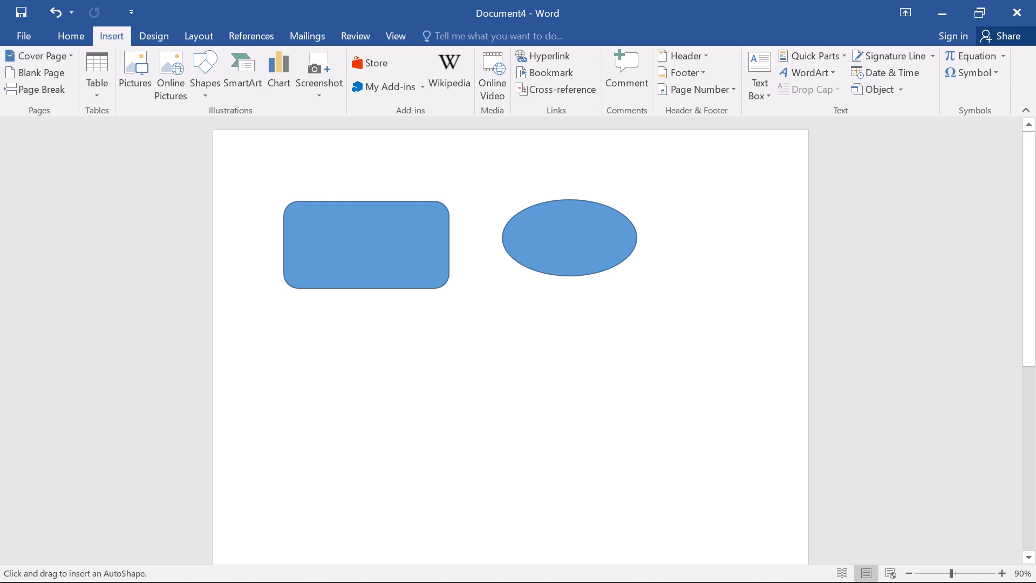
drag(338, 320, 267, 470)
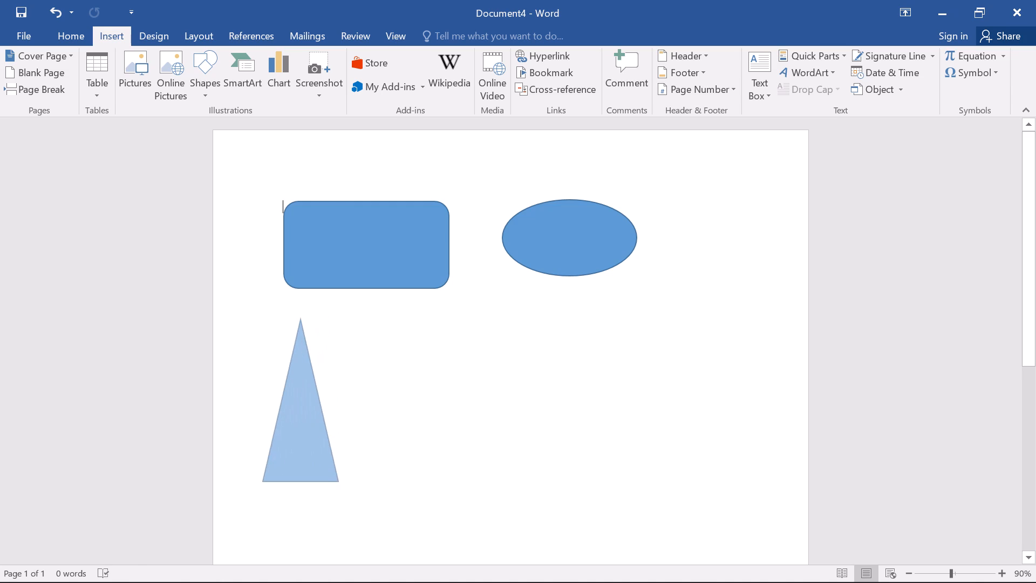
drag(267, 470, 253, 455)
click(253, 455)
click(476, 487)
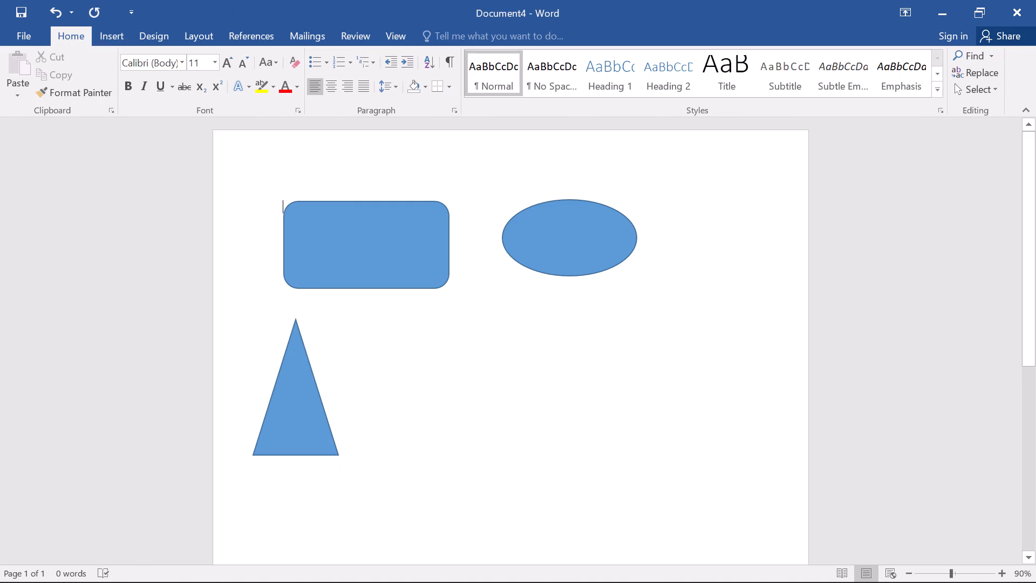
Narrow the rounded rectangle to roughly two-thirds of its width, keeping its left edge and nearly its full height, and deselect it.
click(378, 241)
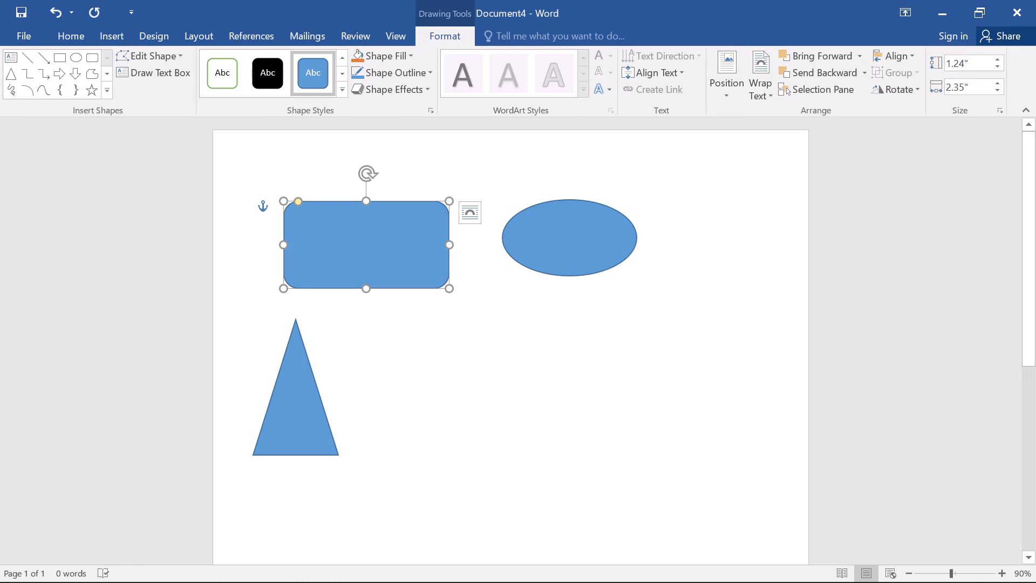
drag(448, 290, 394, 284)
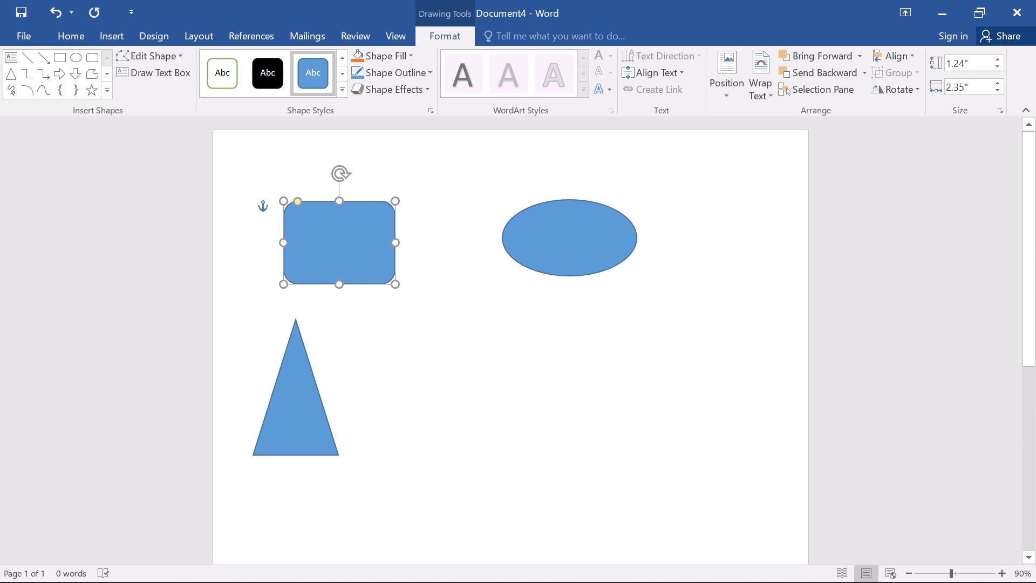
drag(394, 284, 389, 288)
click(444, 322)
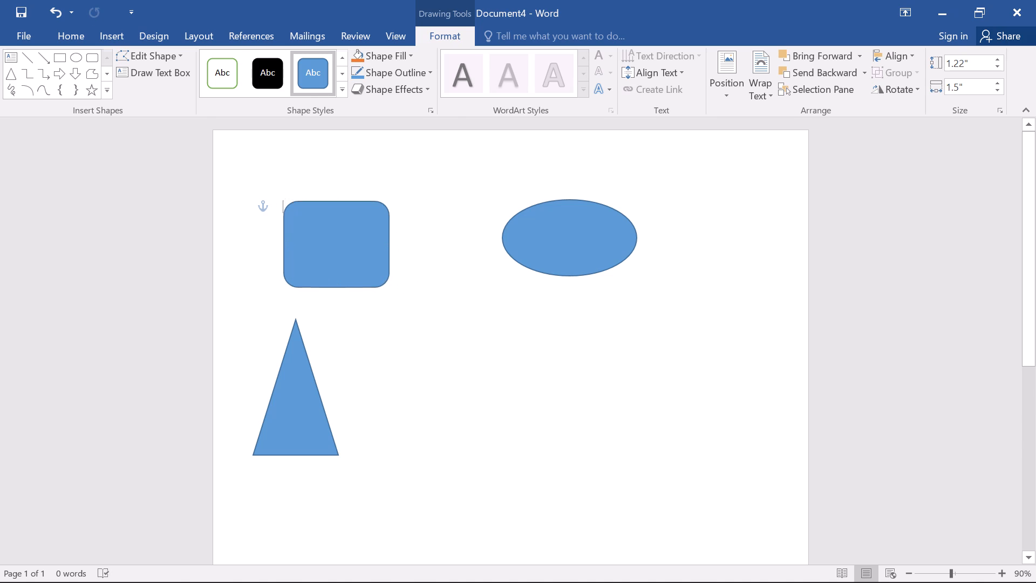
Move the triangle so its left edge lines up with the rounded rectangle's left edge, slightly lower on the page, and deselect it.
click(292, 385)
drag(292, 385, 325, 382)
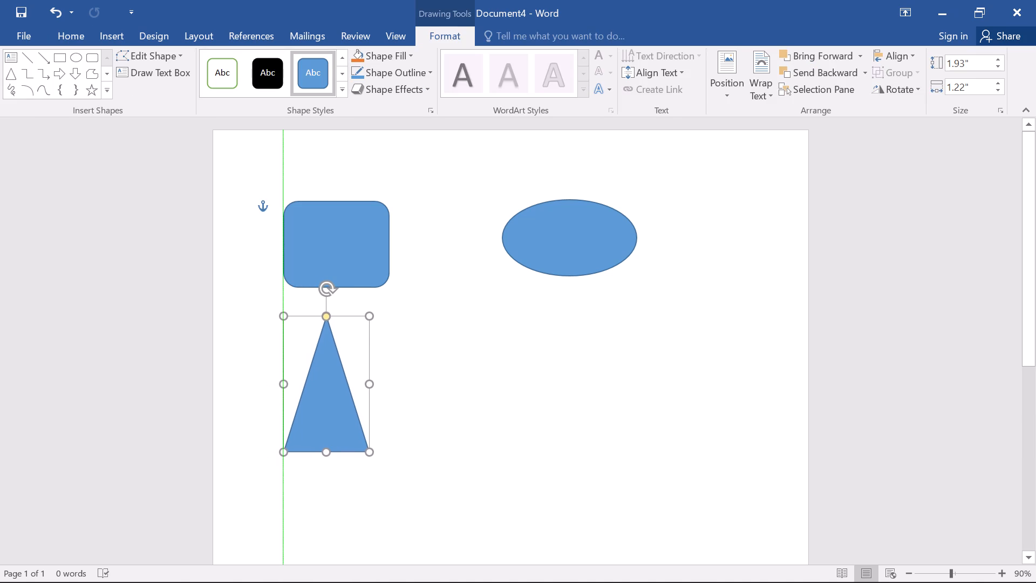
drag(325, 382, 547, 407)
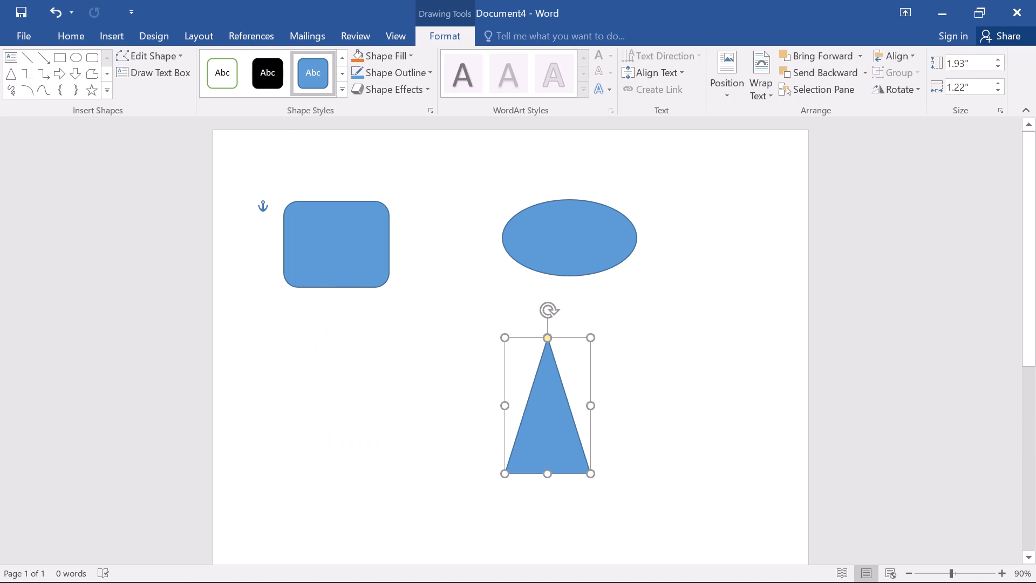
drag(547, 407, 545, 404)
drag(545, 404, 285, 390)
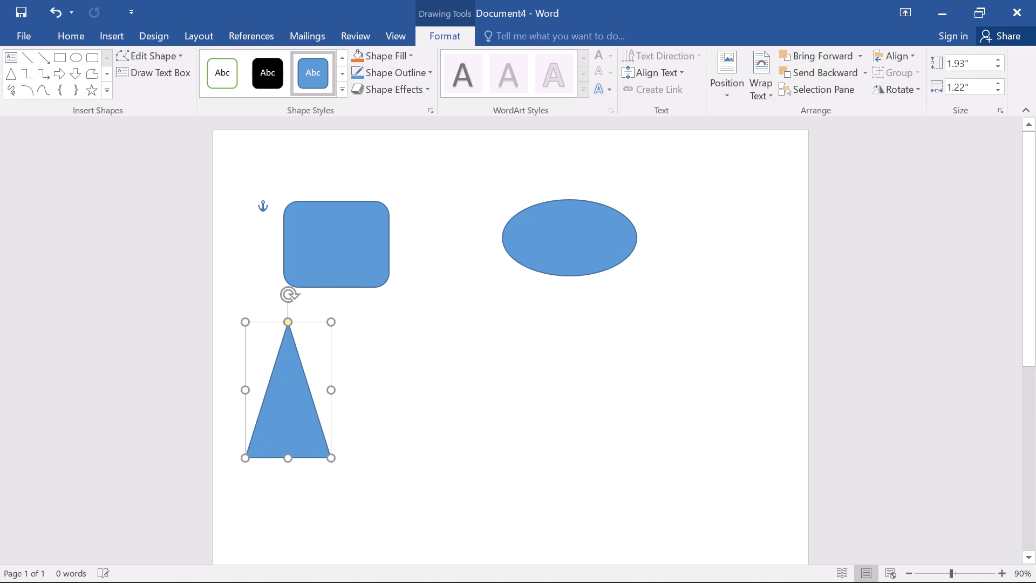
drag(285, 390, 328, 390)
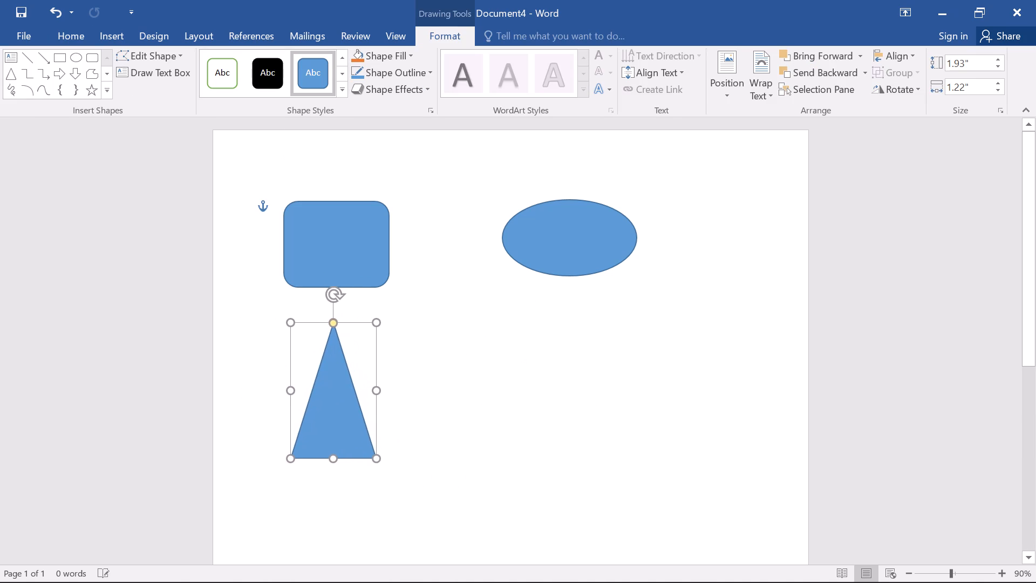
drag(328, 390, 314, 393)
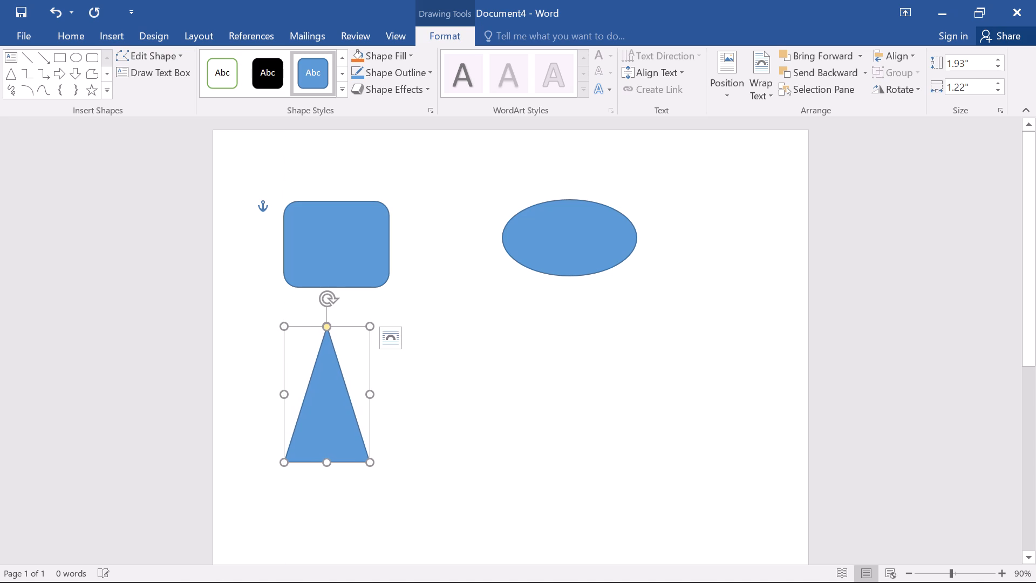
double_click(314, 393)
click(575, 532)
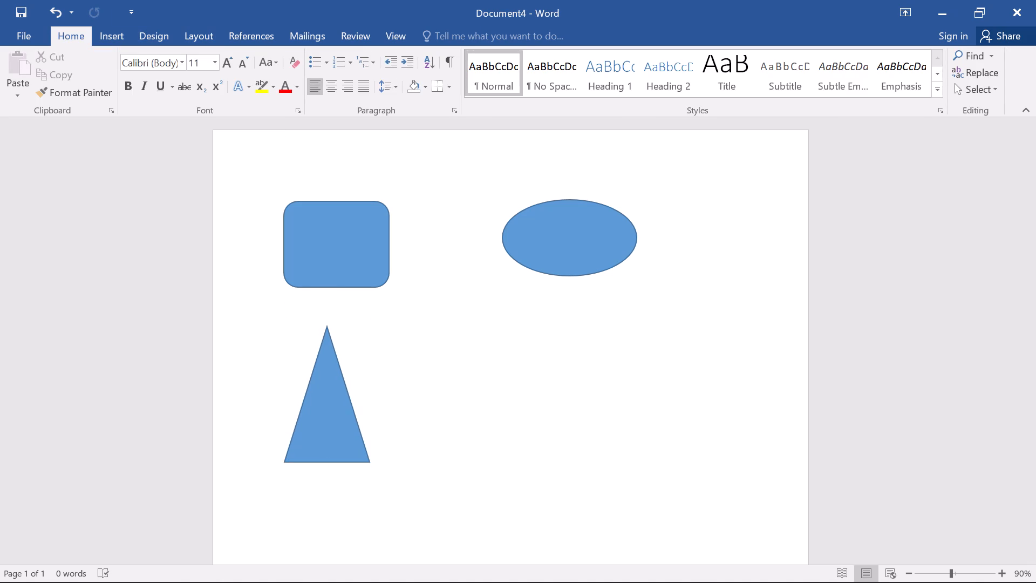
Draw a cylinder (Can shape) to the right of the triangle, level with its top and nearly as tall, and deselect it.
click(106, 33)
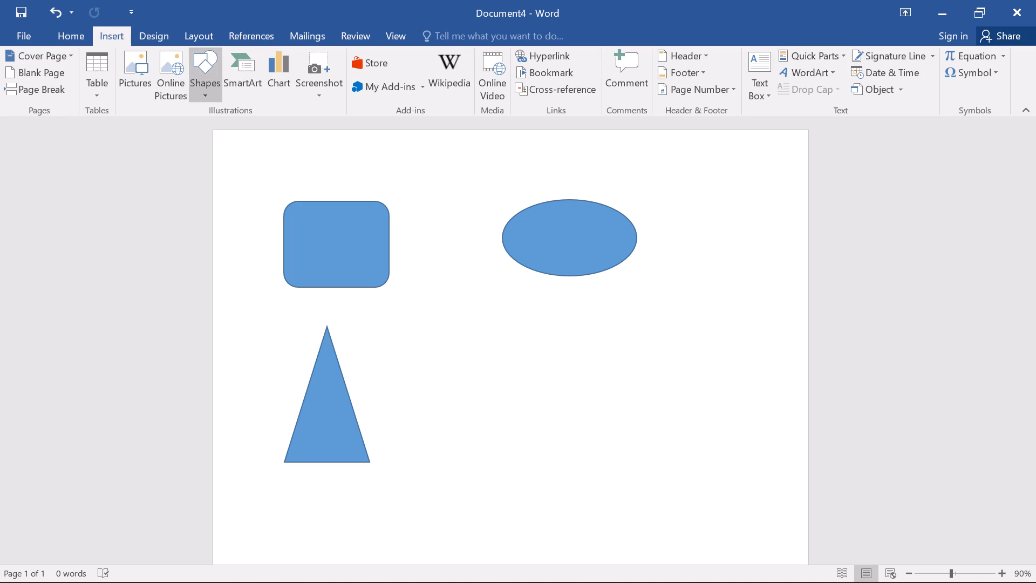
click(208, 93)
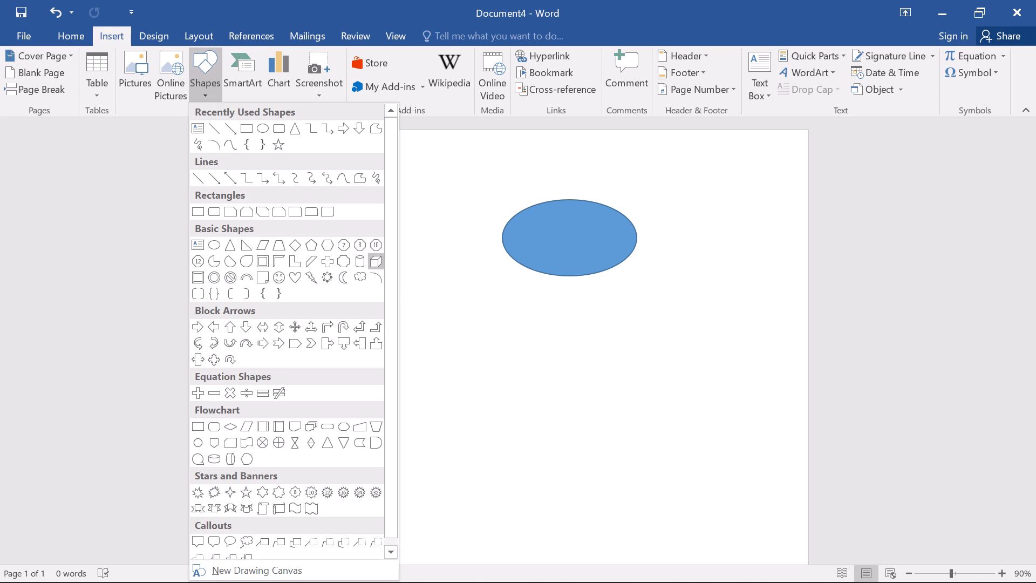
drag(363, 260, 503, 328)
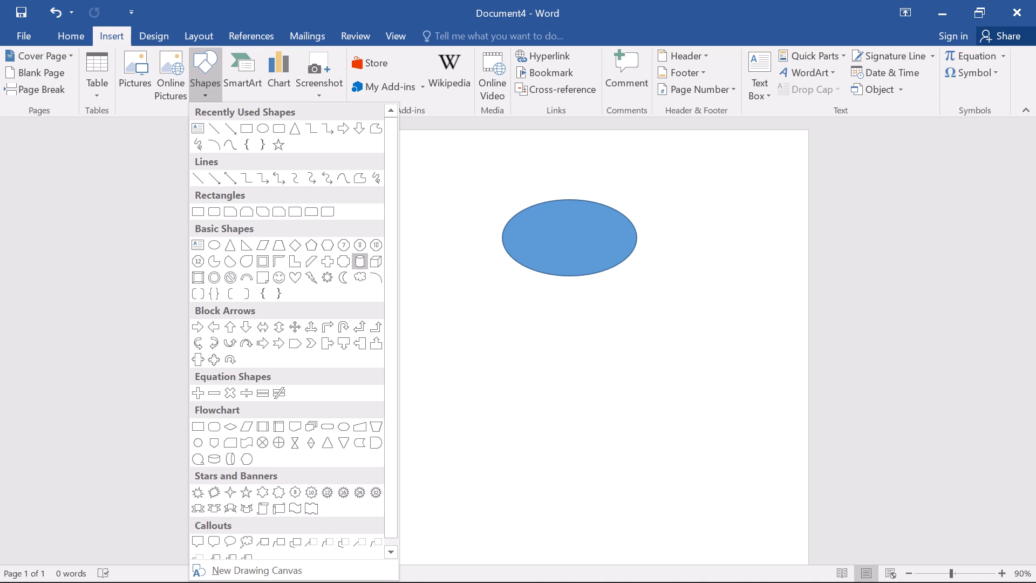
click(361, 260)
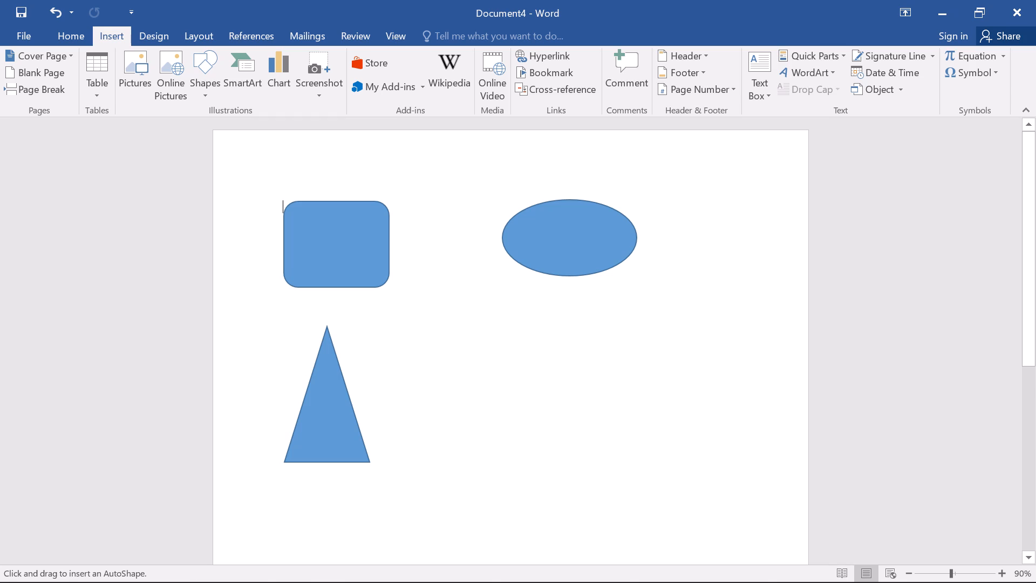
drag(434, 327, 534, 452)
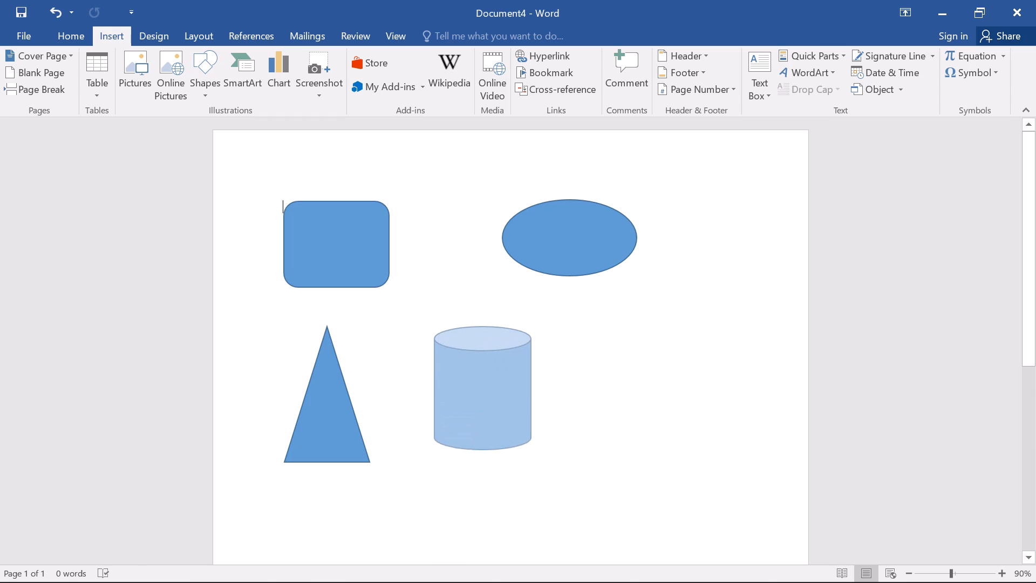
drag(534, 452, 530, 457)
click(589, 496)
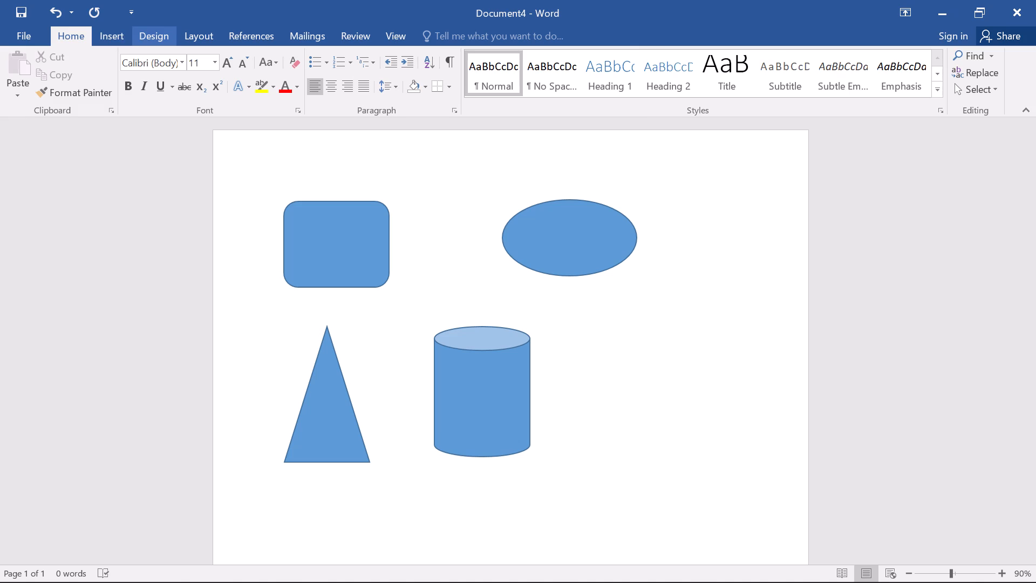
Draw a parallelogram about 1.9" wide and 1.7" tall to the right of the cylinder, near the page's right edge.
click(115, 35)
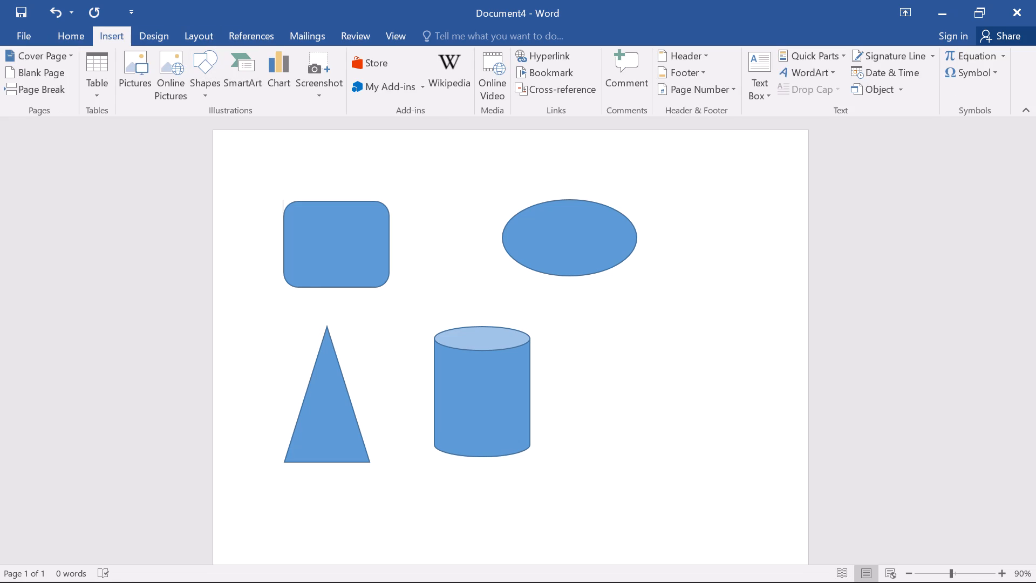
click(209, 95)
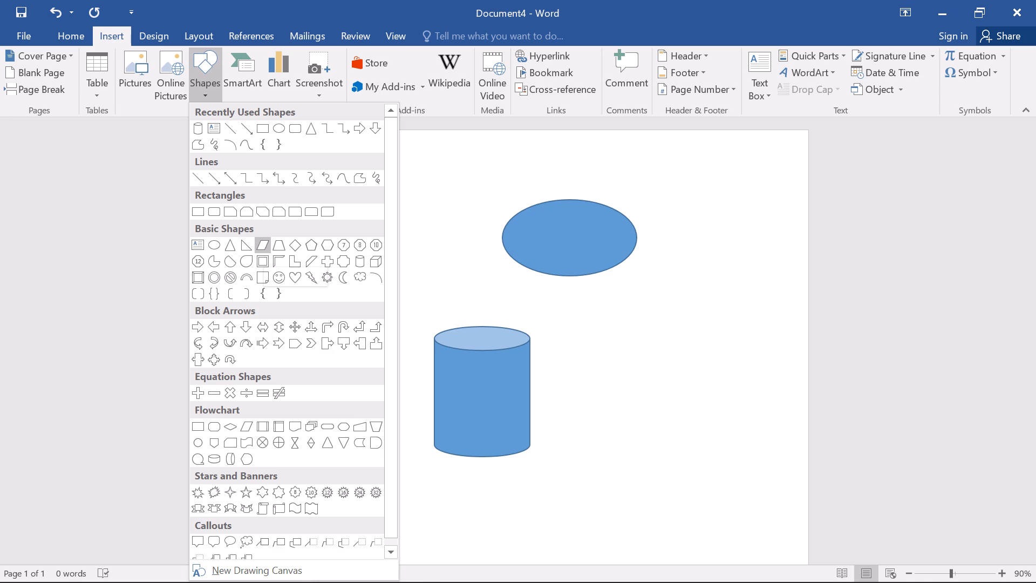
click(264, 246)
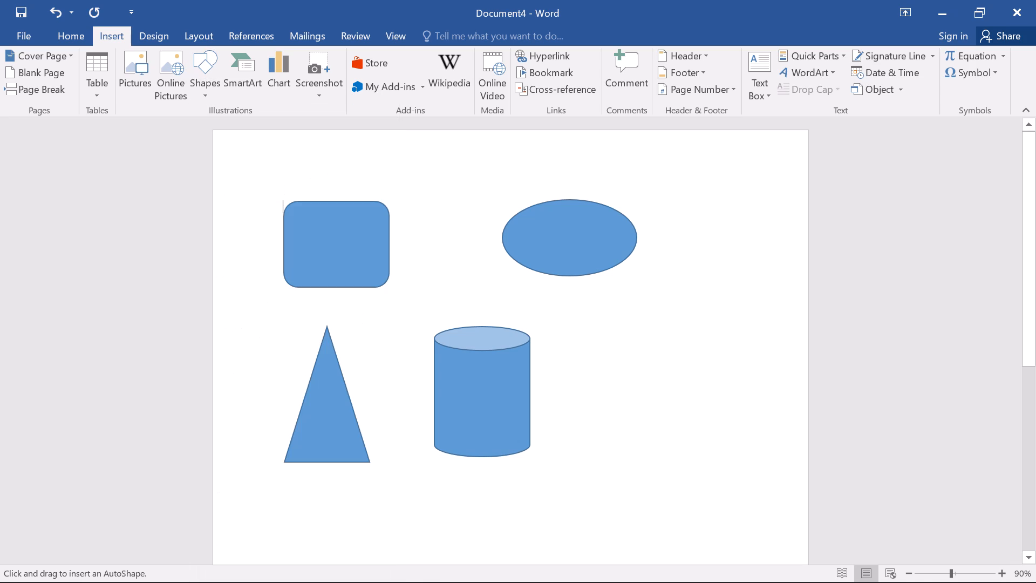
drag(662, 334, 588, 423)
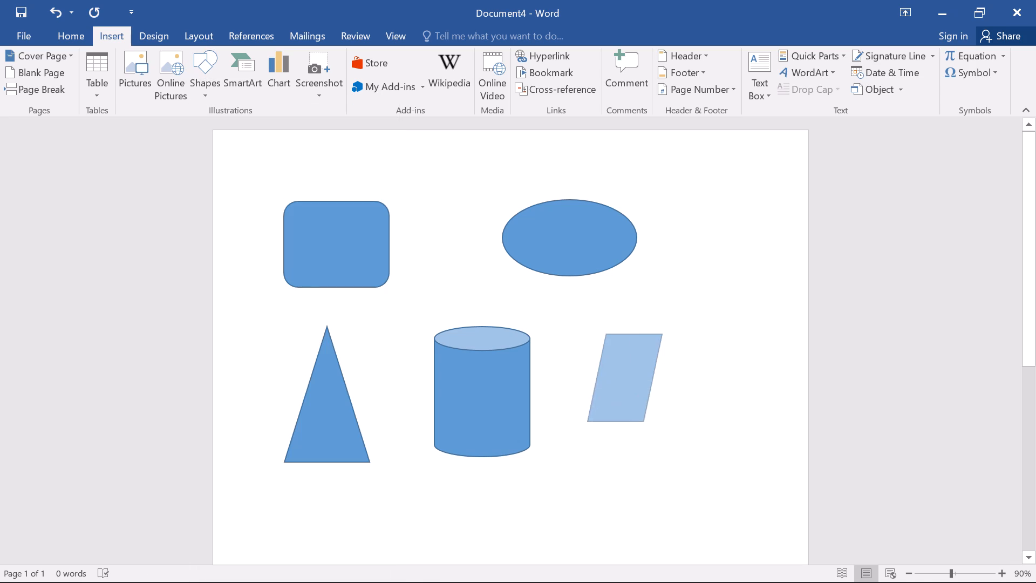
drag(588, 423, 779, 450)
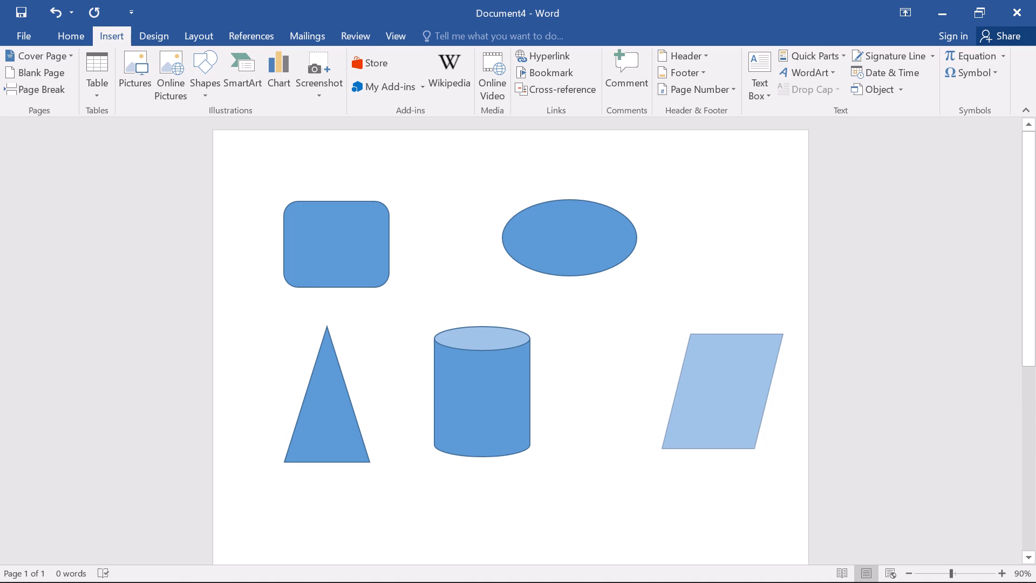
drag(779, 450, 789, 451)
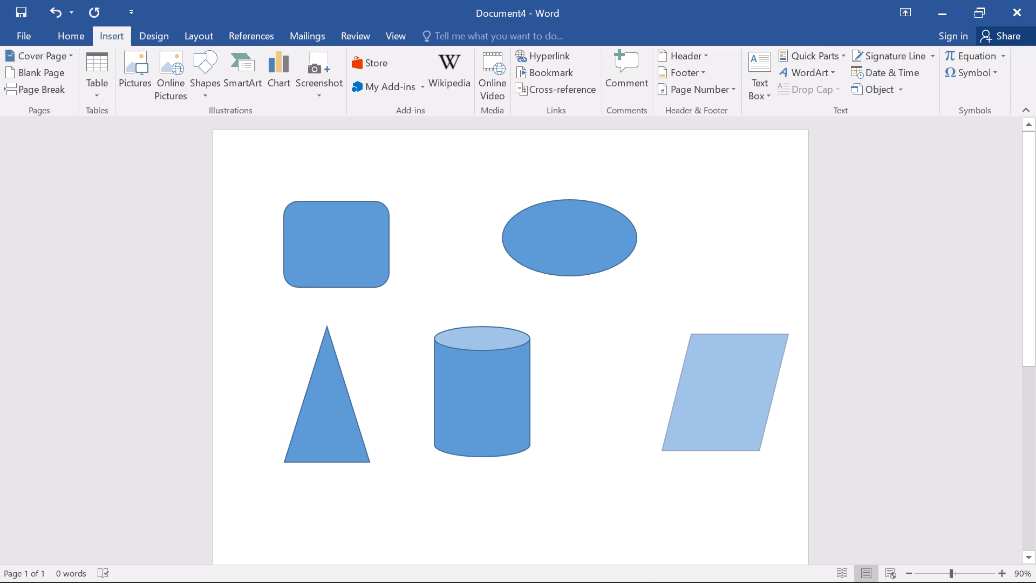
drag(789, 451, 725, 477)
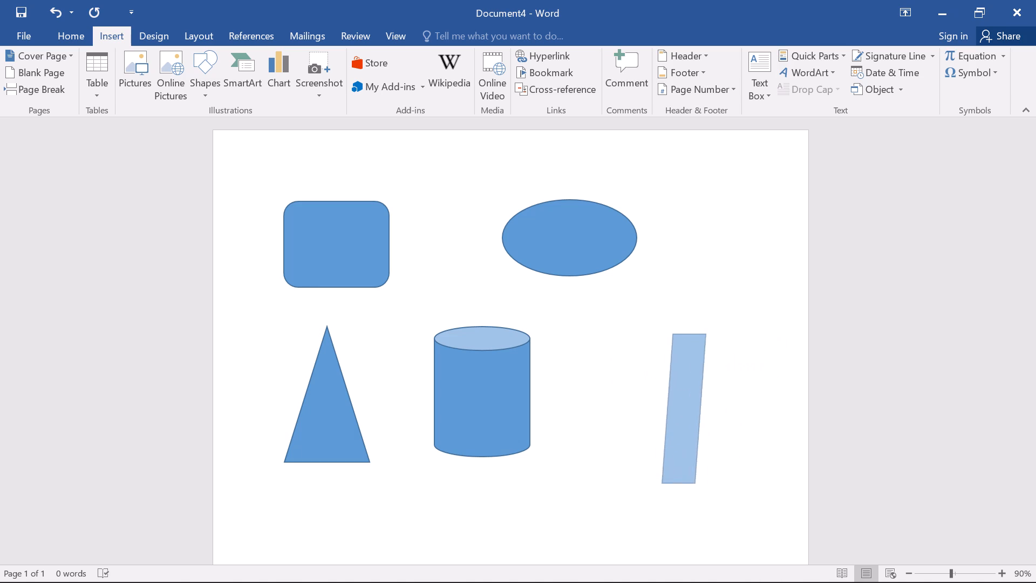
drag(725, 477, 772, 459)
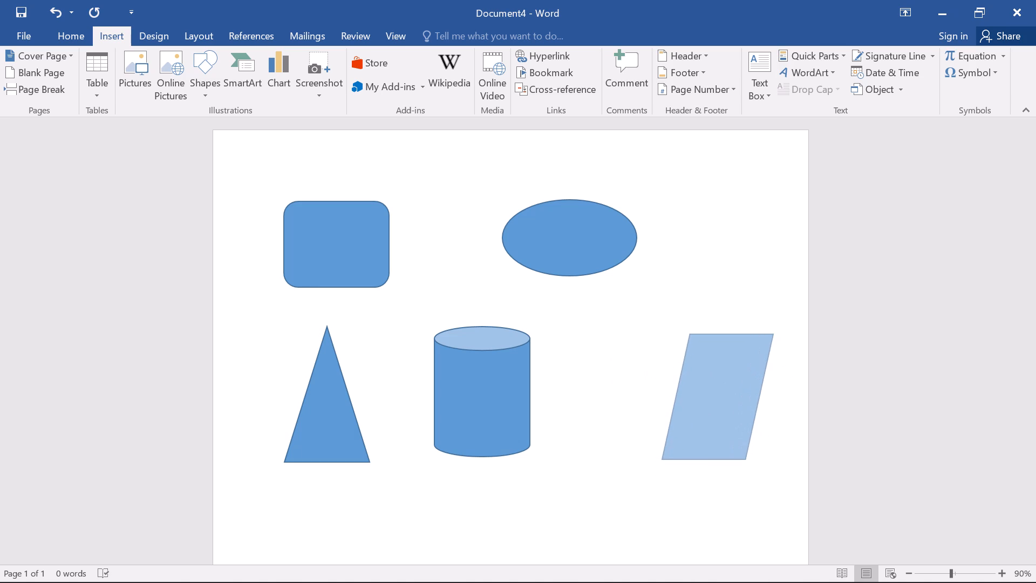
drag(772, 459, 796, 452)
Move the parallelogram closer to the cylinder, just inside the right margin, with its top level with the triangle and cylinder, and deselect it.
drag(707, 370, 658, 373)
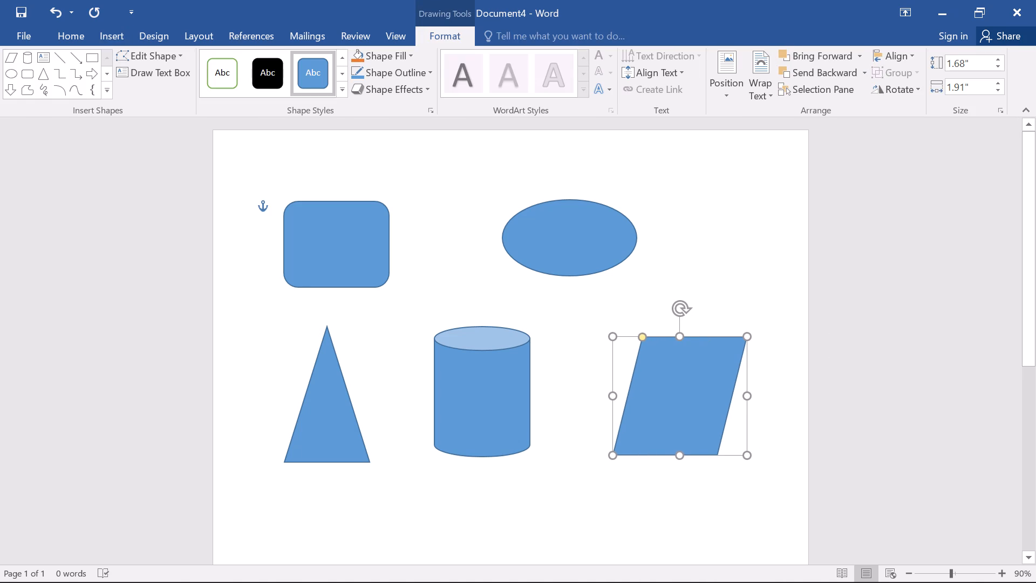
drag(658, 373, 649, 574)
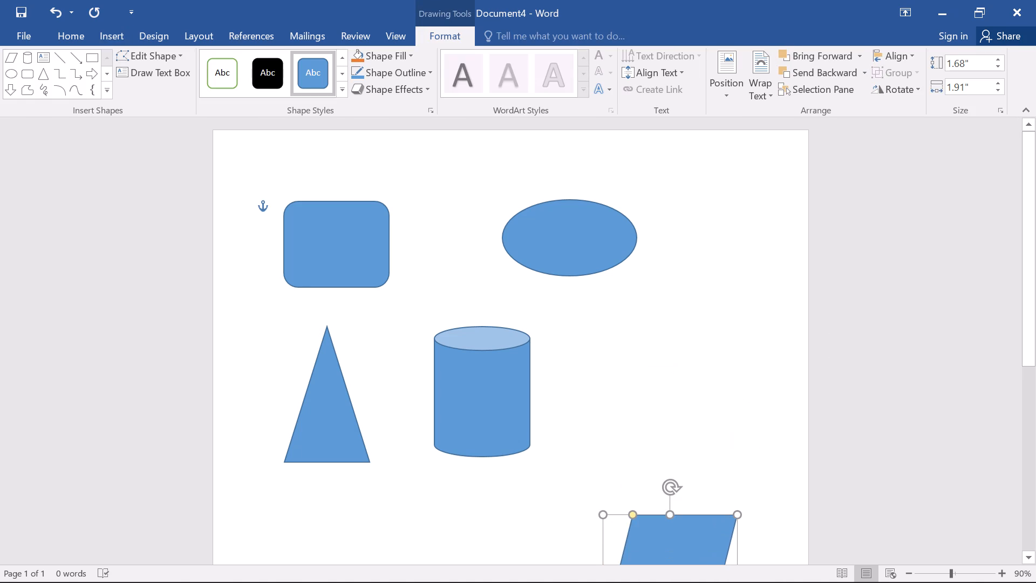
drag(649, 574, 633, 354)
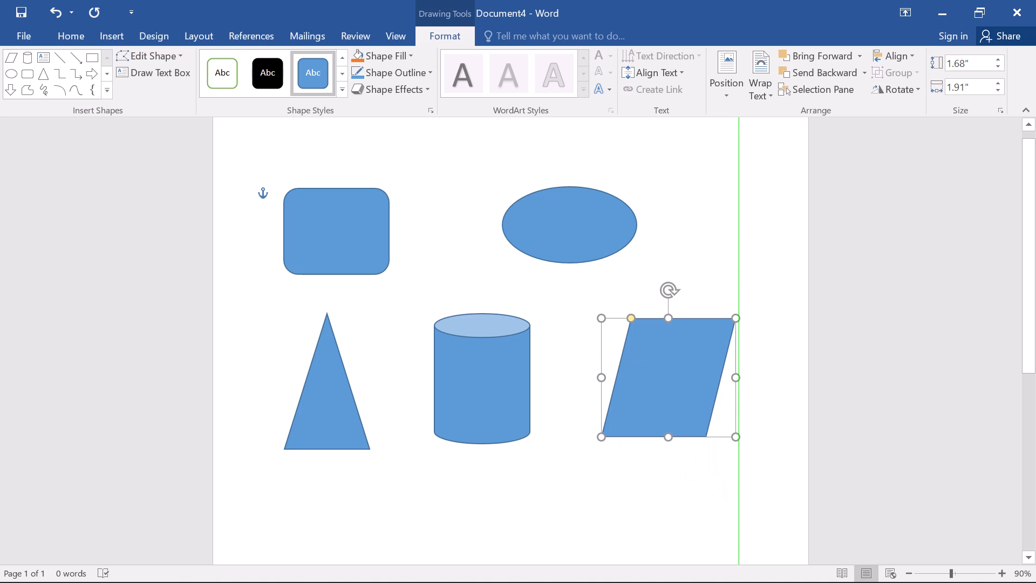
drag(633, 354, 640, 349)
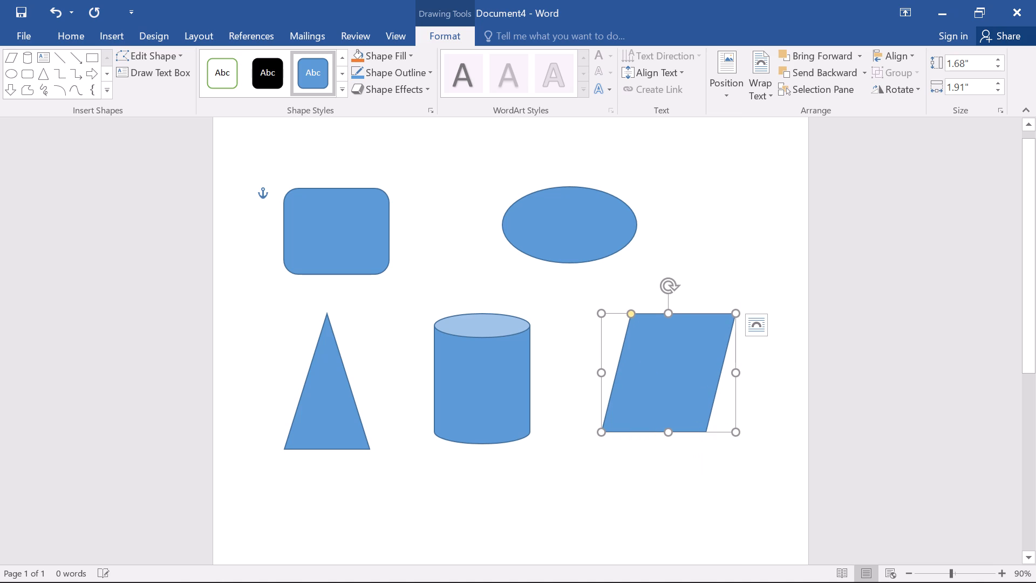
double_click(638, 270)
Move the oval closer to the rounded rectangle, centring it horizontally on the page with their tops level, and deselect it.
click(588, 208)
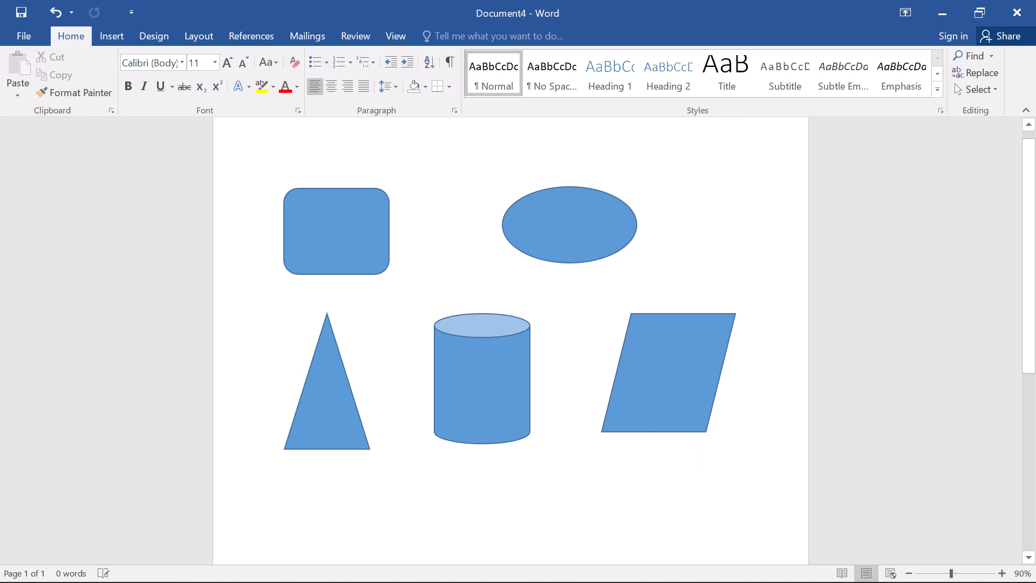
drag(588, 208, 522, 208)
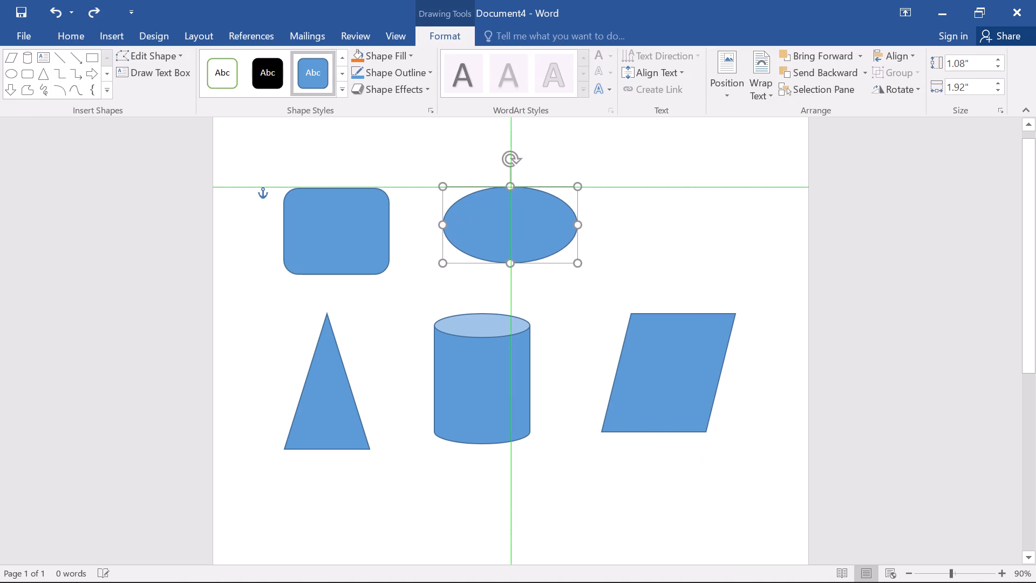
drag(522, 208, 502, 211)
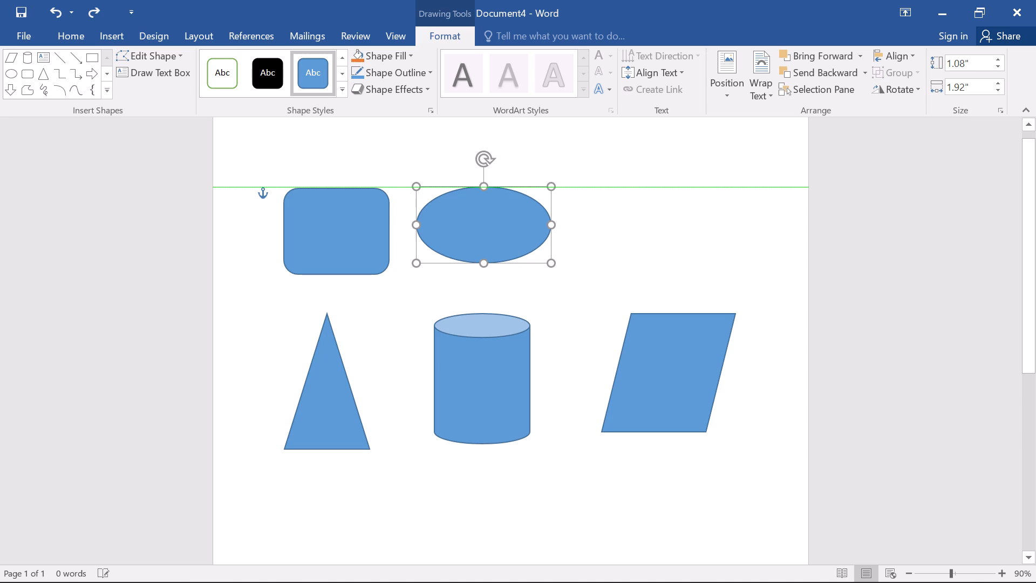
drag(502, 211, 534, 218)
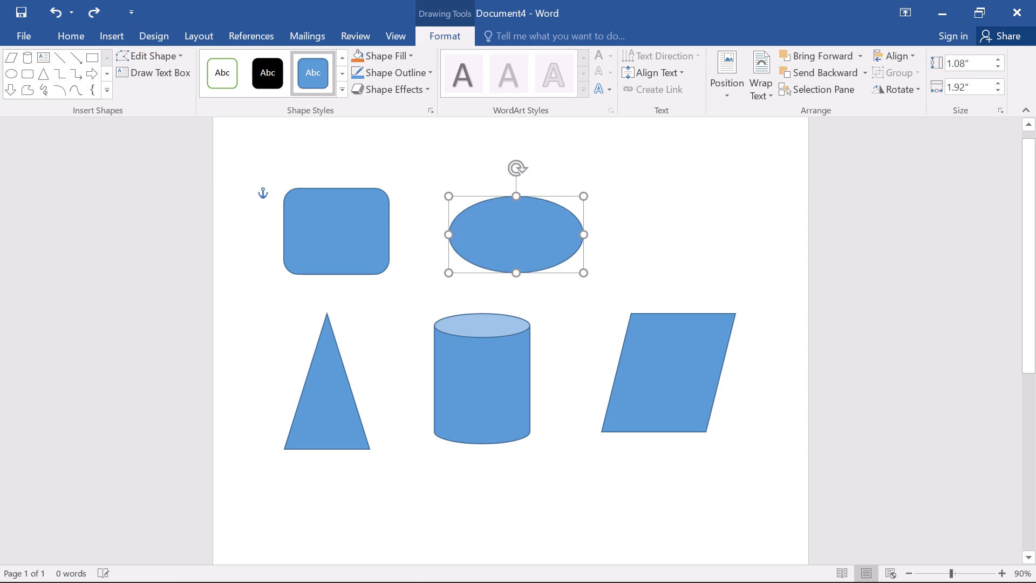
drag(534, 218, 523, 187)
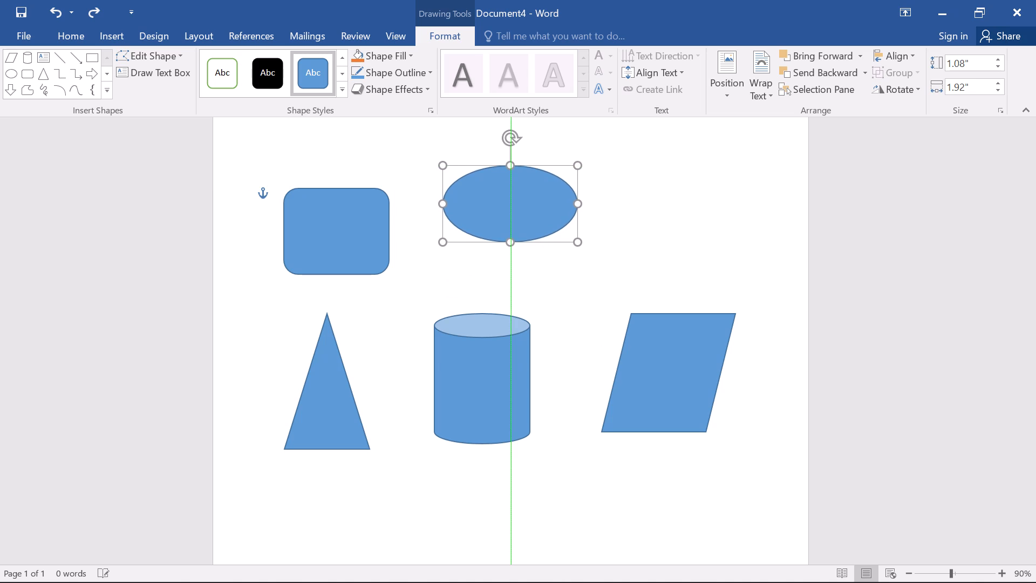
drag(523, 187, 518, 219)
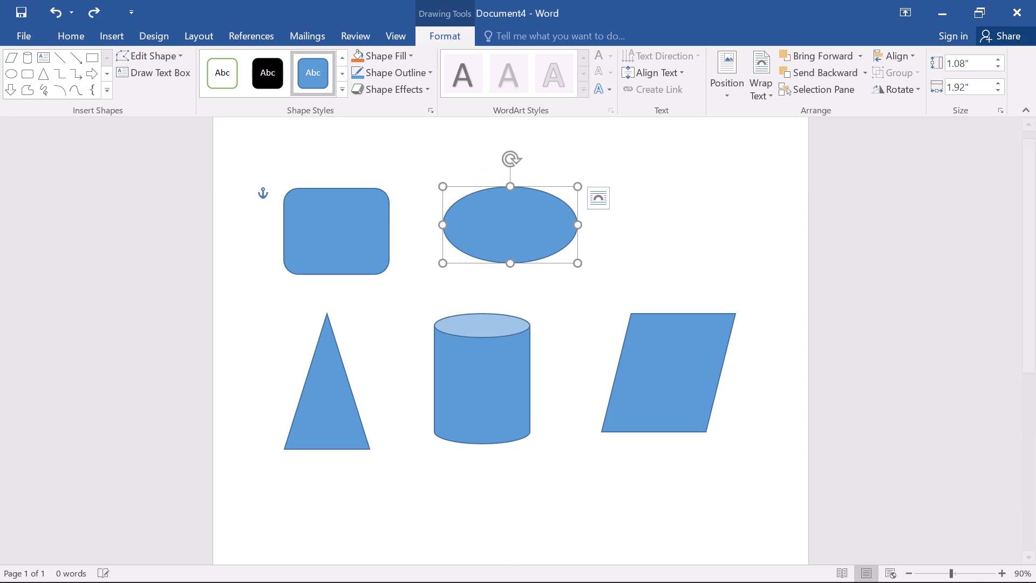
double_click(518, 219)
click(518, 219)
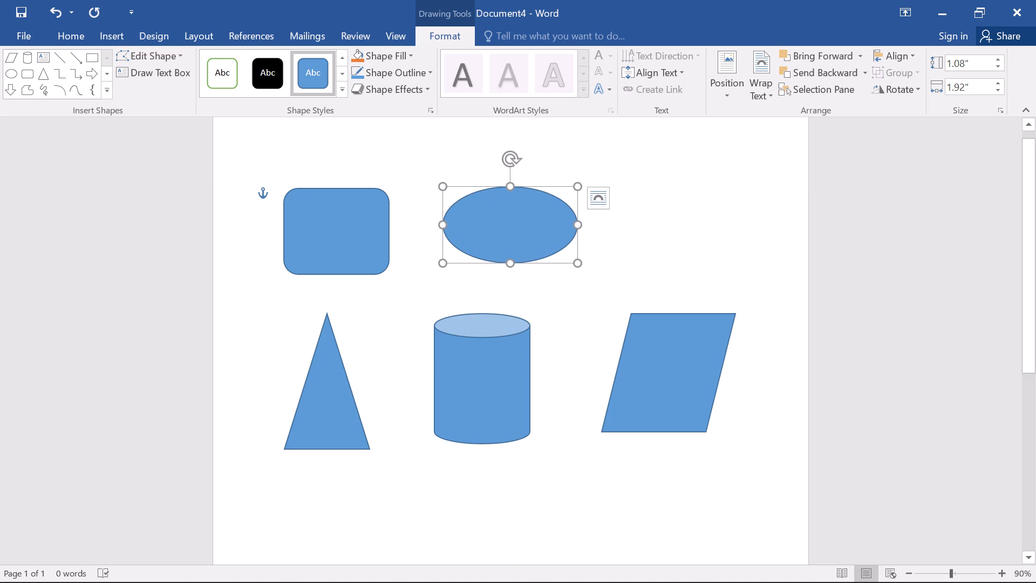
click(642, 231)
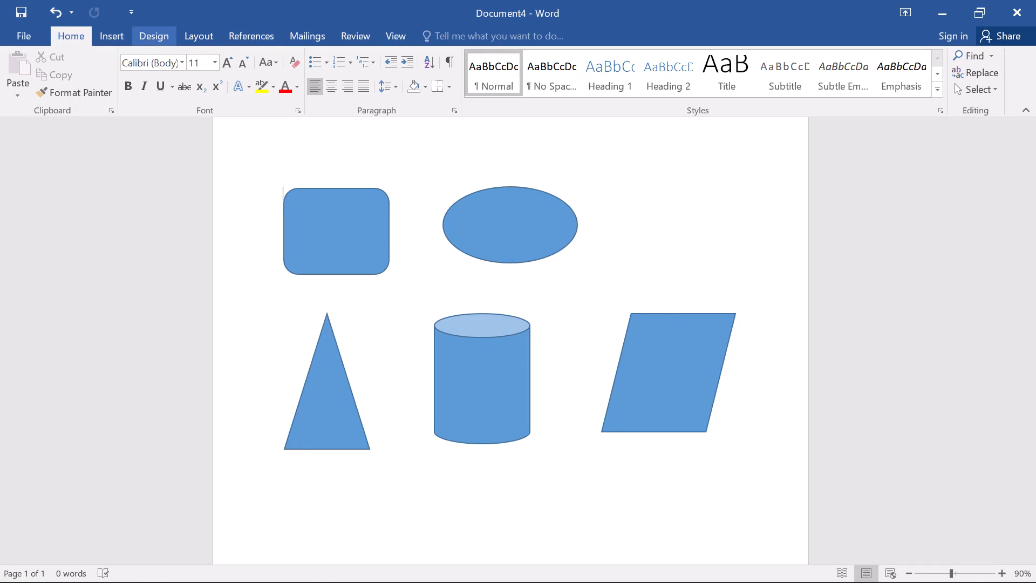
Draw a heart about 1.6" wide and 1.4" tall to the right of the oval, above the parallelogram.
click(105, 38)
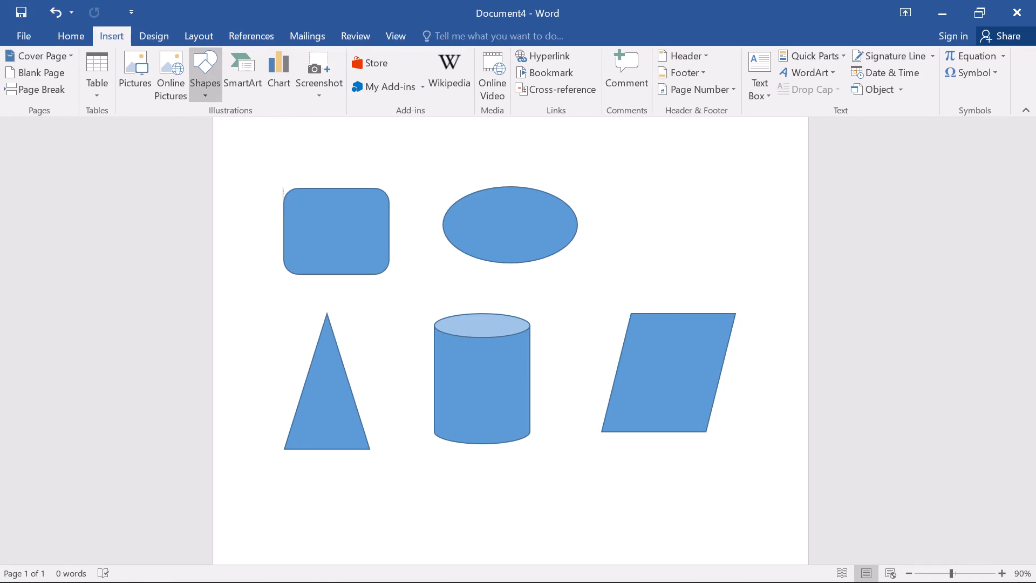
click(217, 89)
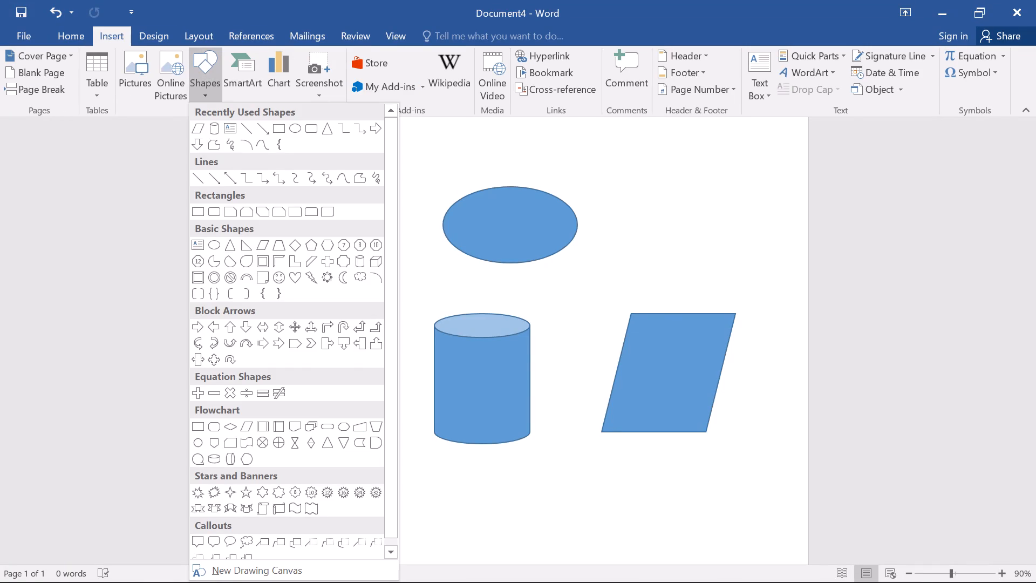
click(290, 282)
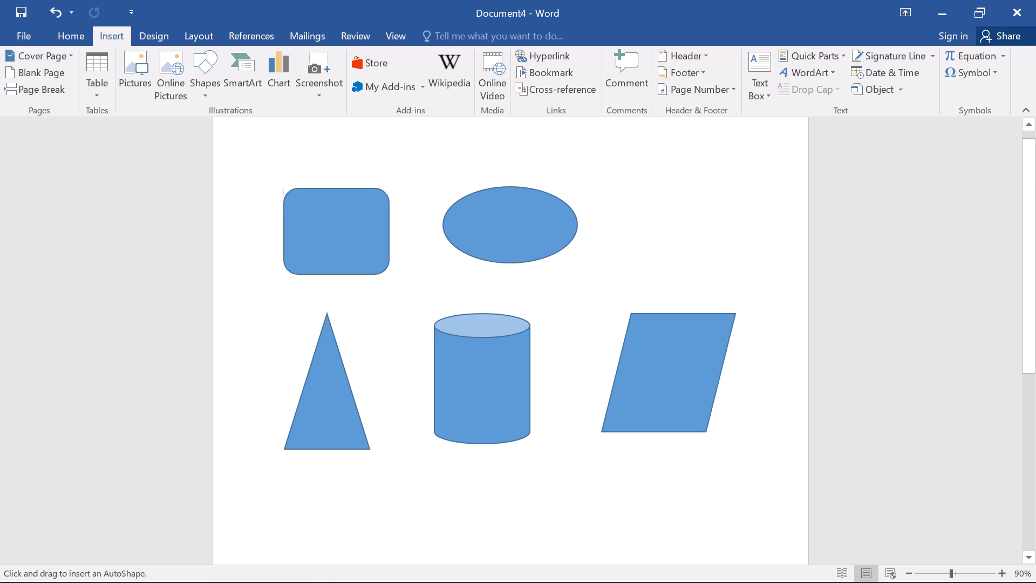
drag(673, 192, 733, 238)
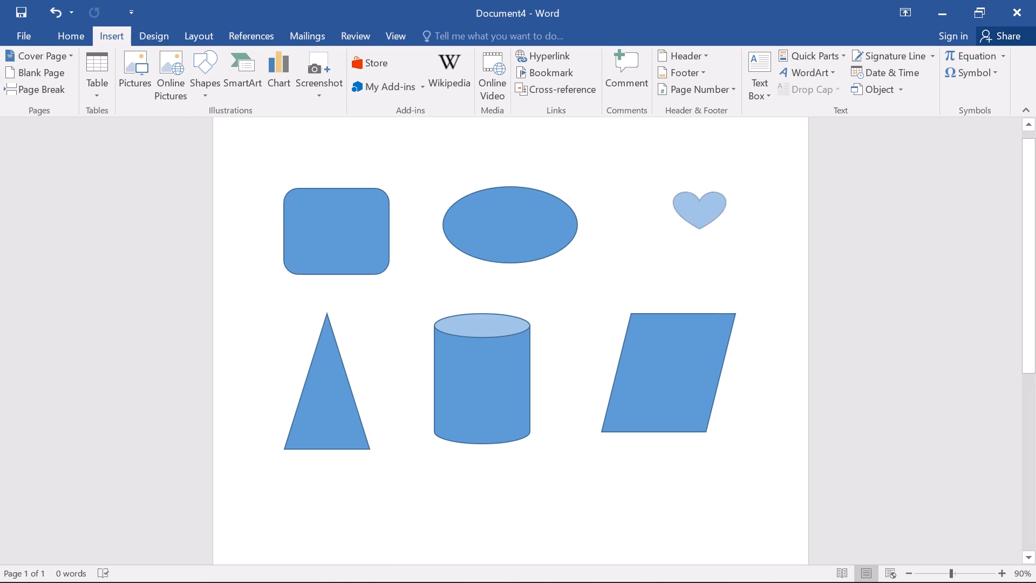
drag(733, 238, 782, 289)
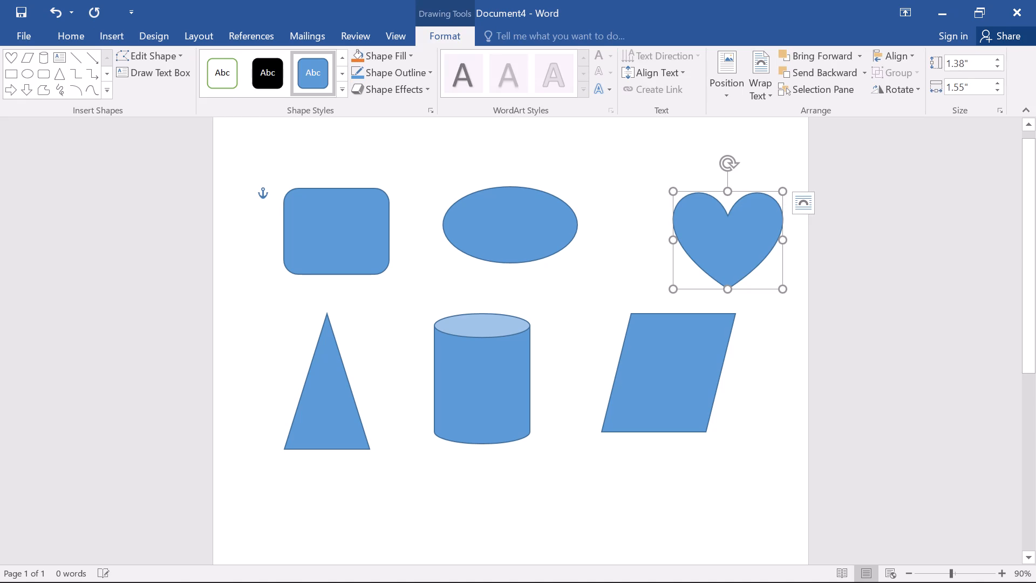
Move the heart closer to the oval, with its top about level with the oval and rounded rectangle, and deselect it.
drag(729, 231, 703, 227)
click(789, 380)
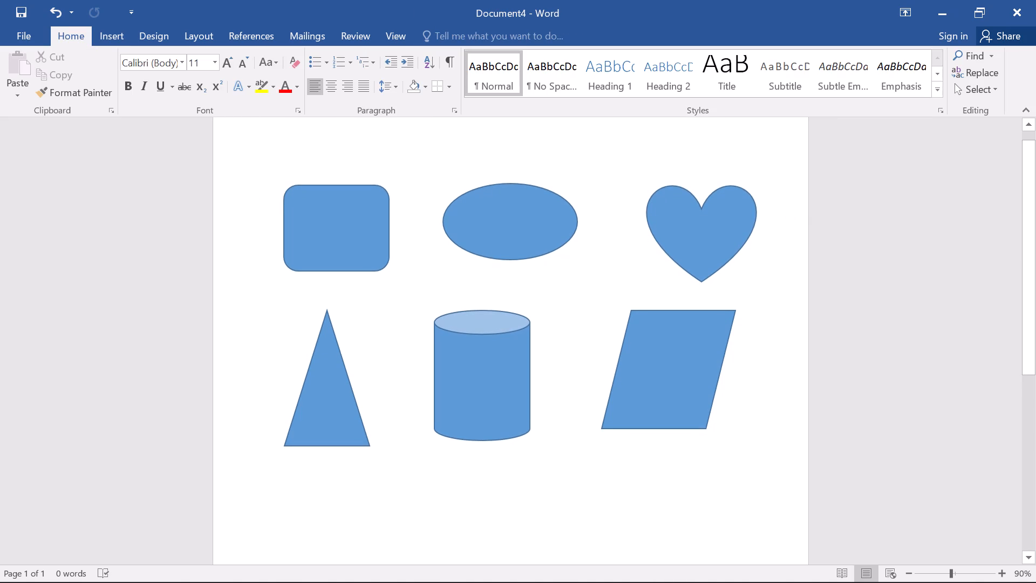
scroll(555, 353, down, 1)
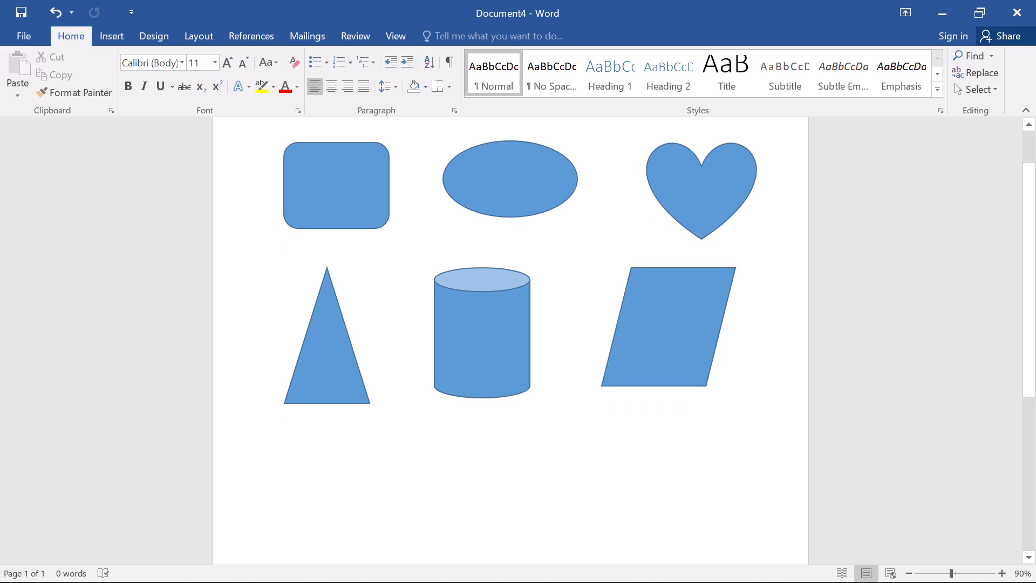
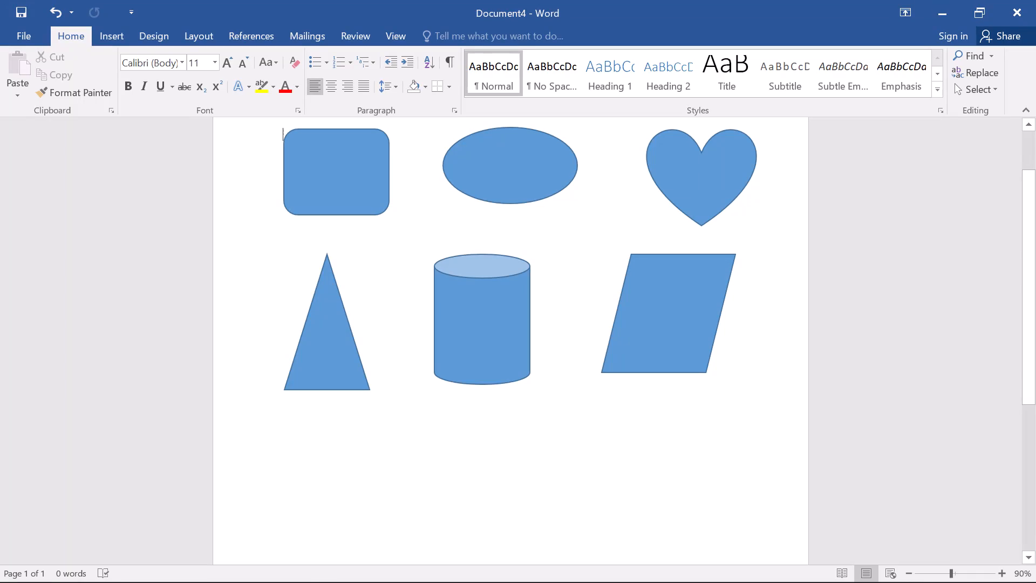
Draw a rectangle about 2.5" wide and 1.5" tall below the triangle, starting a third row.
scroll(346, 454, down, 1)
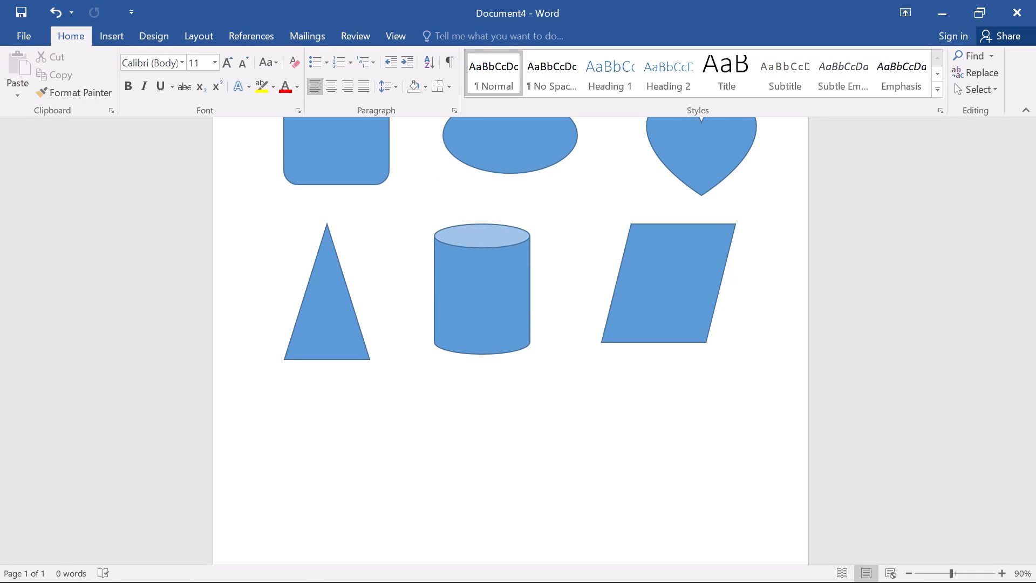
click(118, 37)
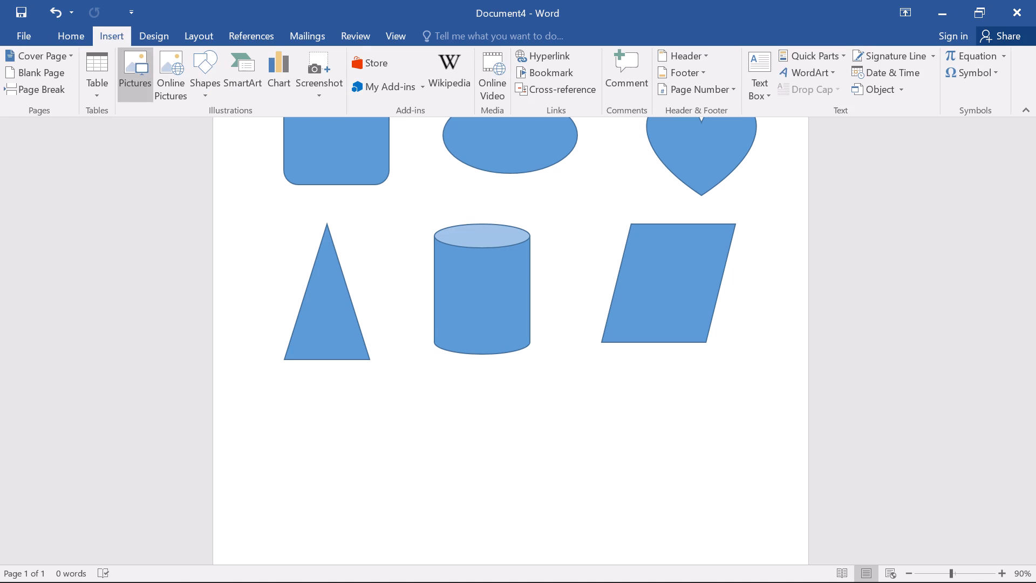
click(204, 94)
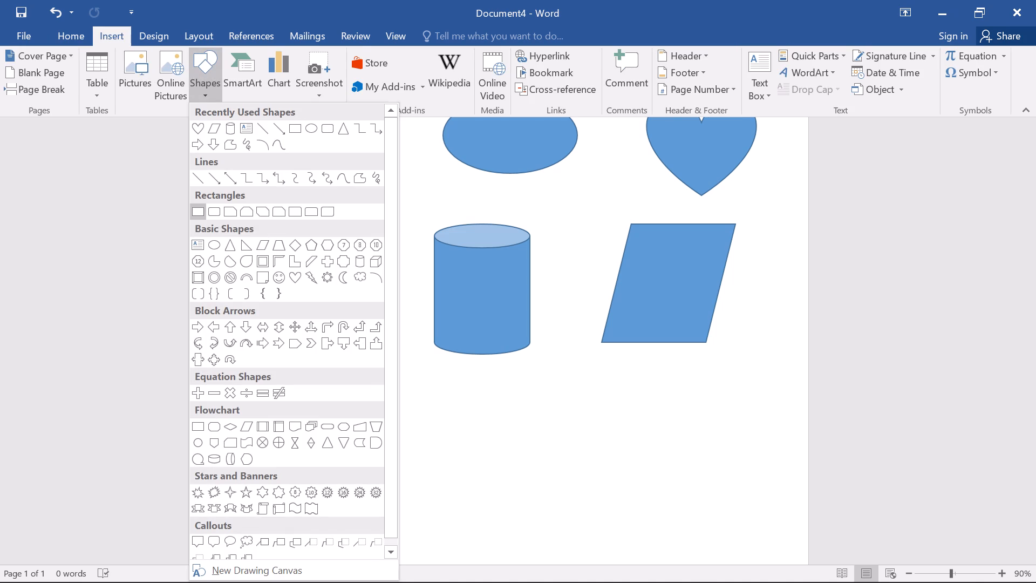
click(195, 207)
scroll(304, 410, down, 1)
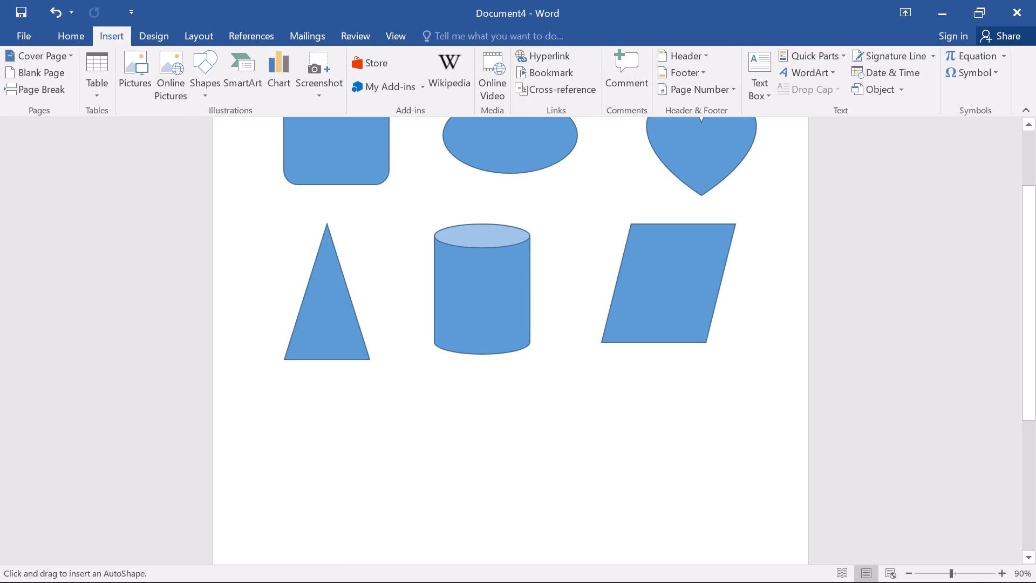
scroll(304, 410, down, 1)
drag(291, 426, 381, 483)
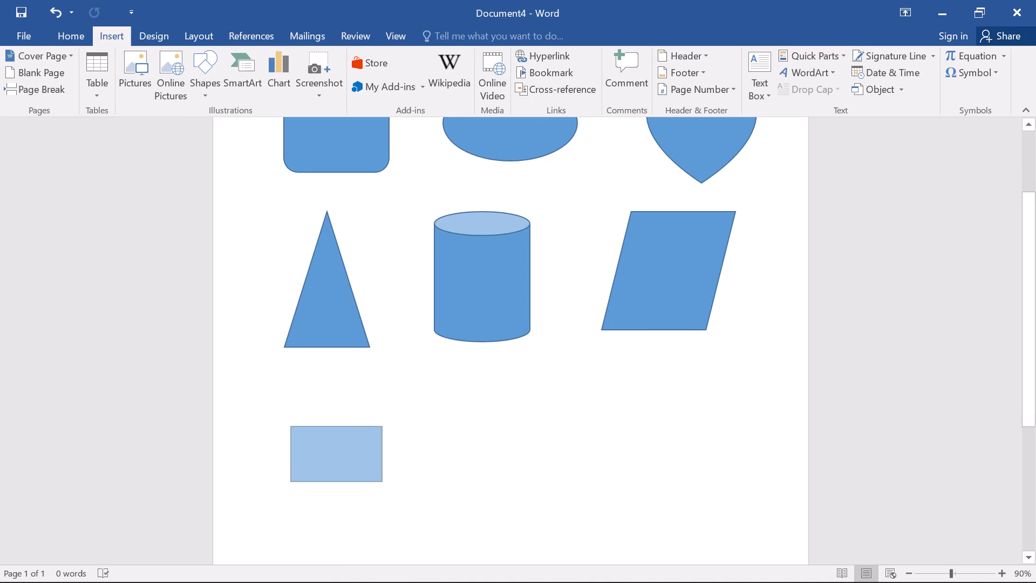
drag(381, 483, 465, 530)
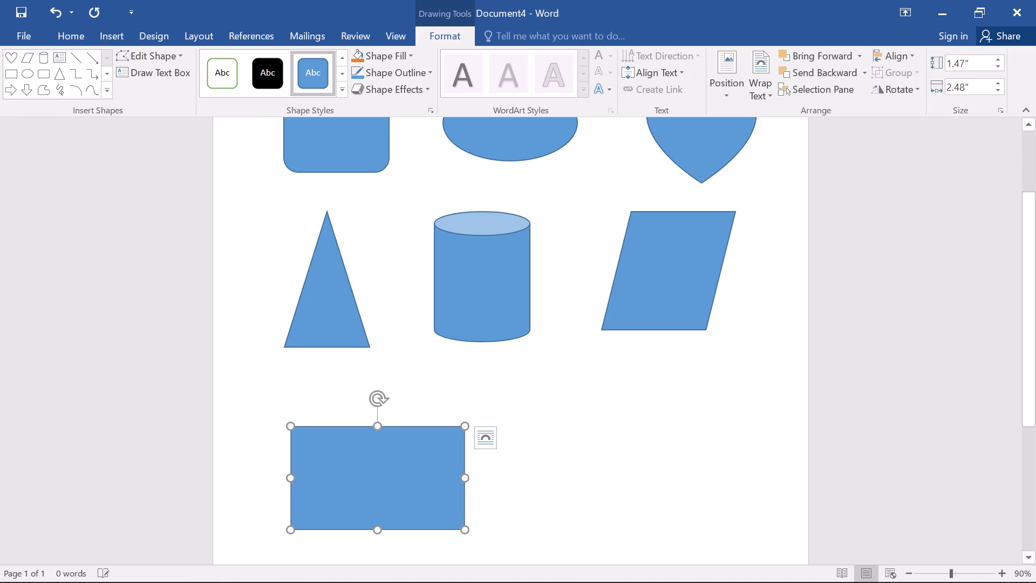
Move the rectangle slightly up and align its left edge with the left margin, under the triangle, and deselect it.
click(365, 455)
drag(365, 455, 322, 455)
drag(336, 459, 255, 453)
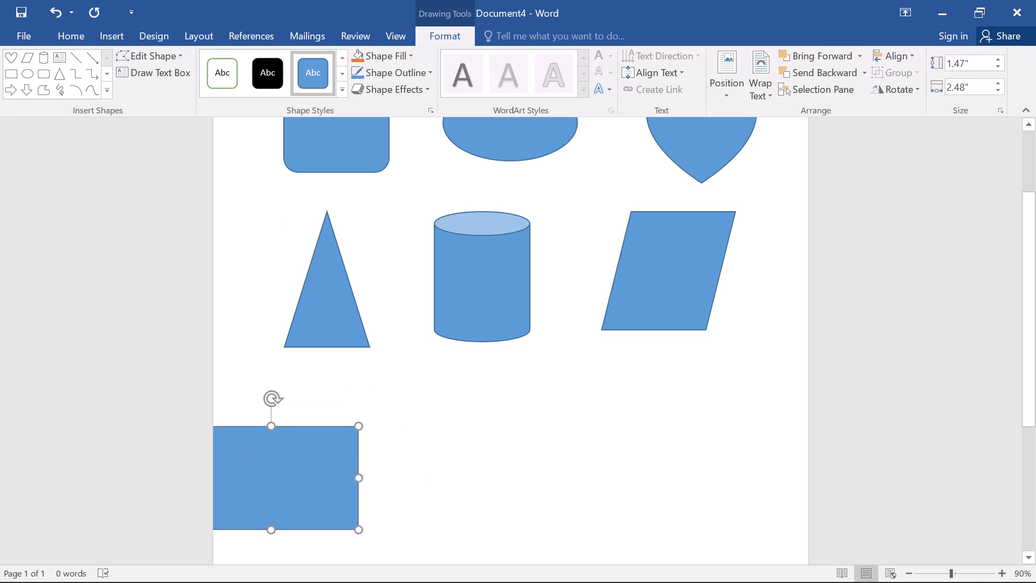
drag(255, 453, 319, 446)
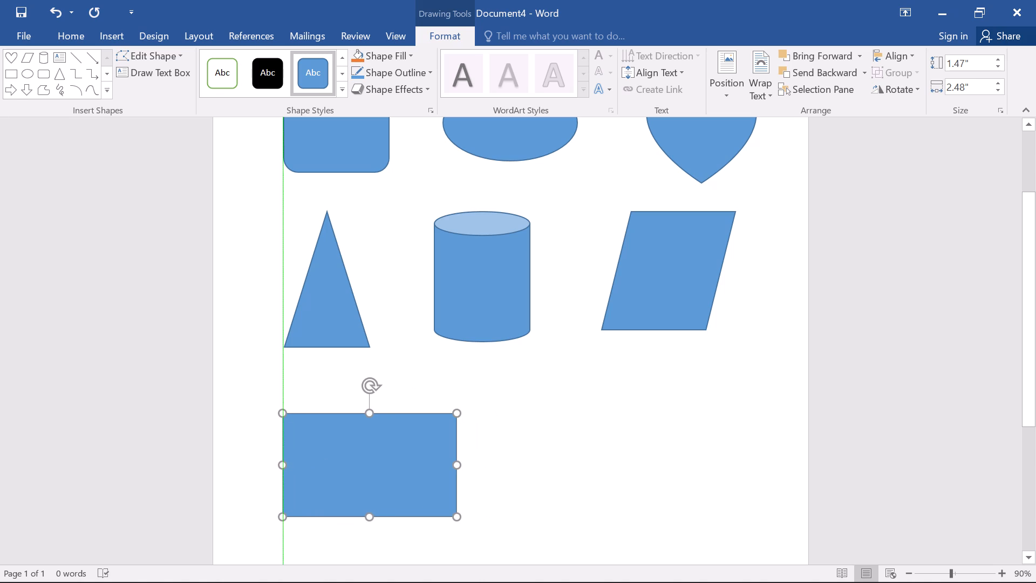
drag(319, 446, 298, 448)
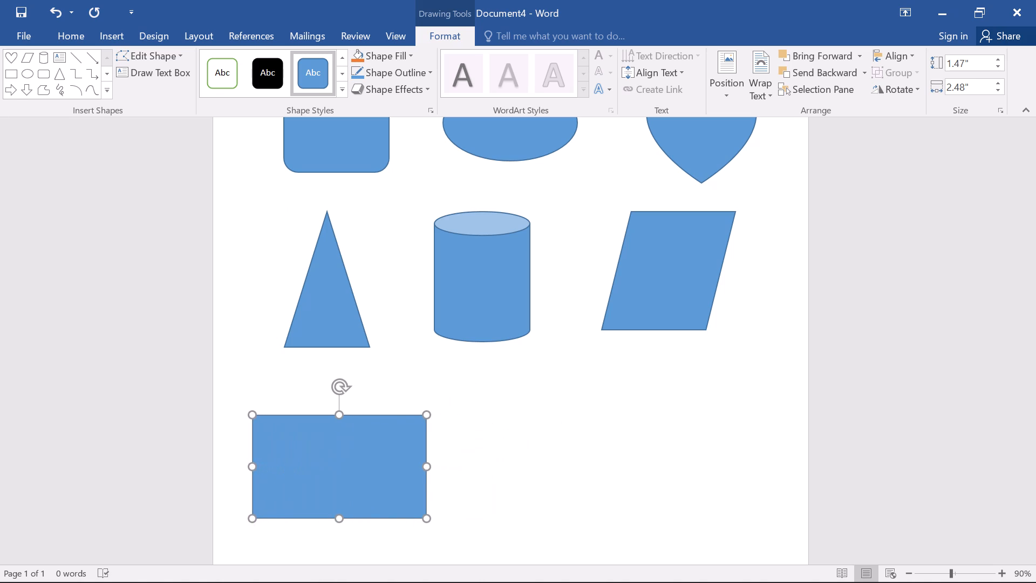
drag(298, 448, 337, 445)
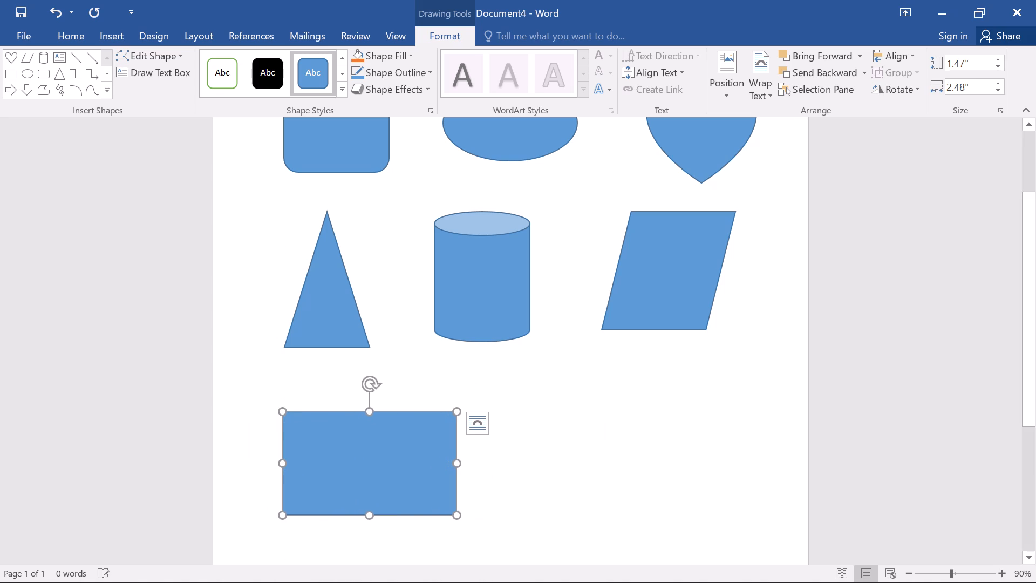
double_click(337, 445)
click(355, 382)
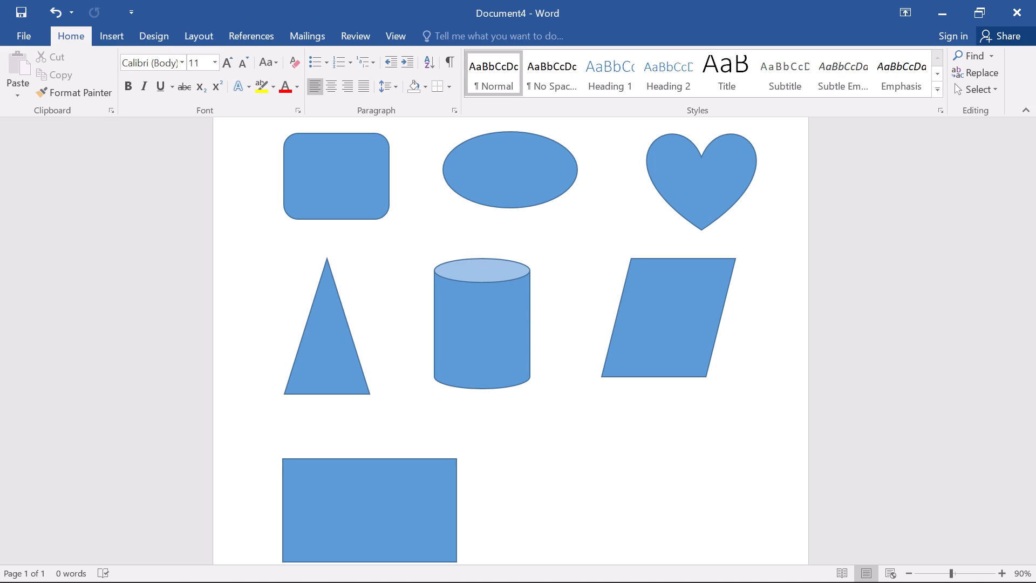
Draw a cube about 2.1" wide and 1.4" tall to the right of the rectangle, below the cylinder and parallelogram.
click(115, 41)
click(205, 87)
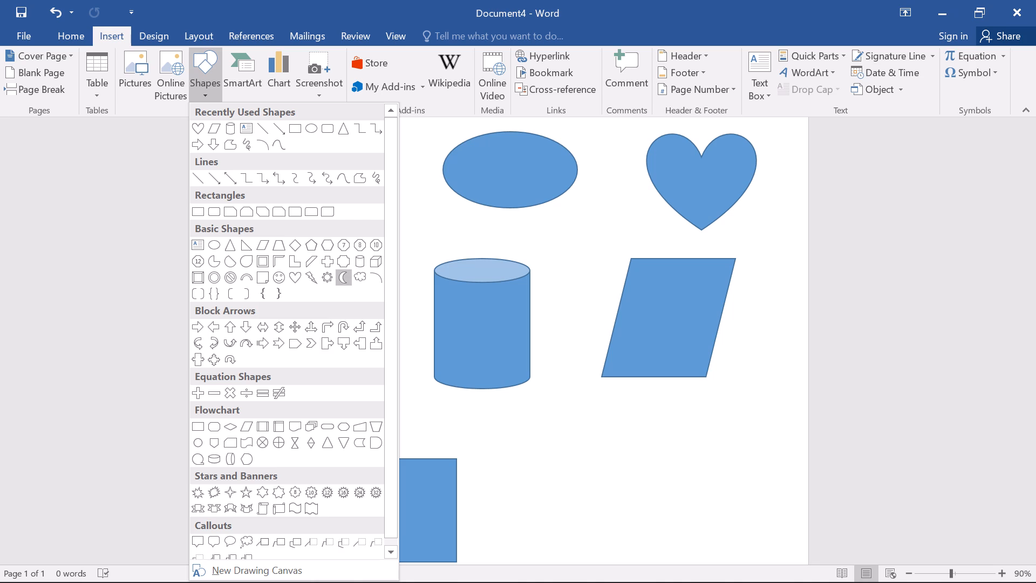
click(379, 260)
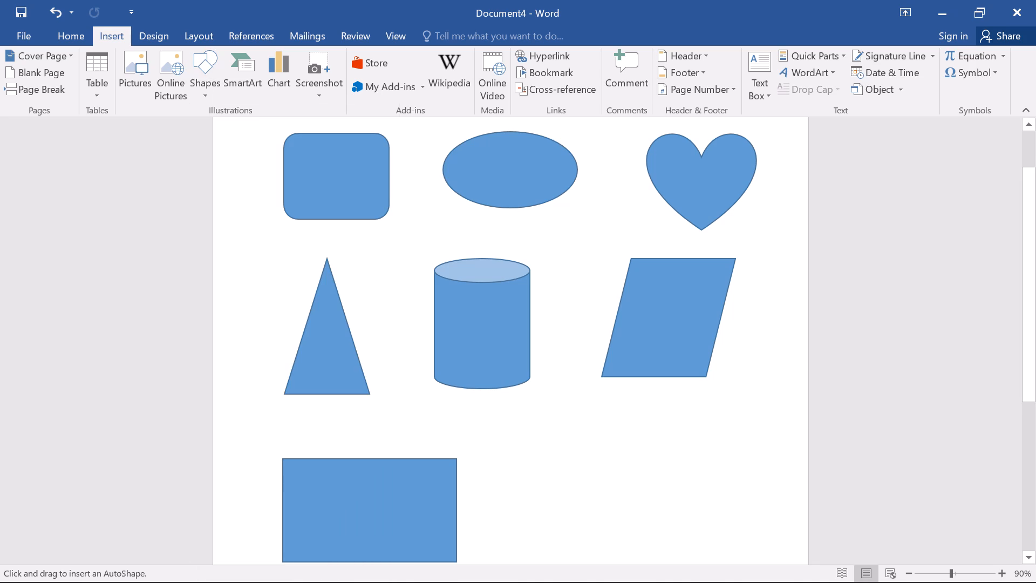
scroll(512, 445, down, 2)
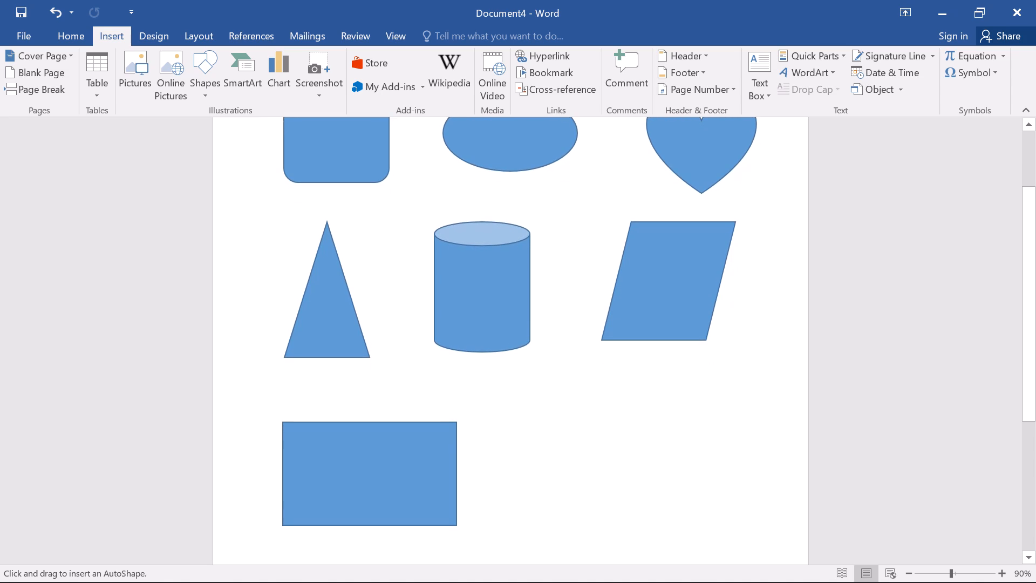
drag(514, 439, 607, 502)
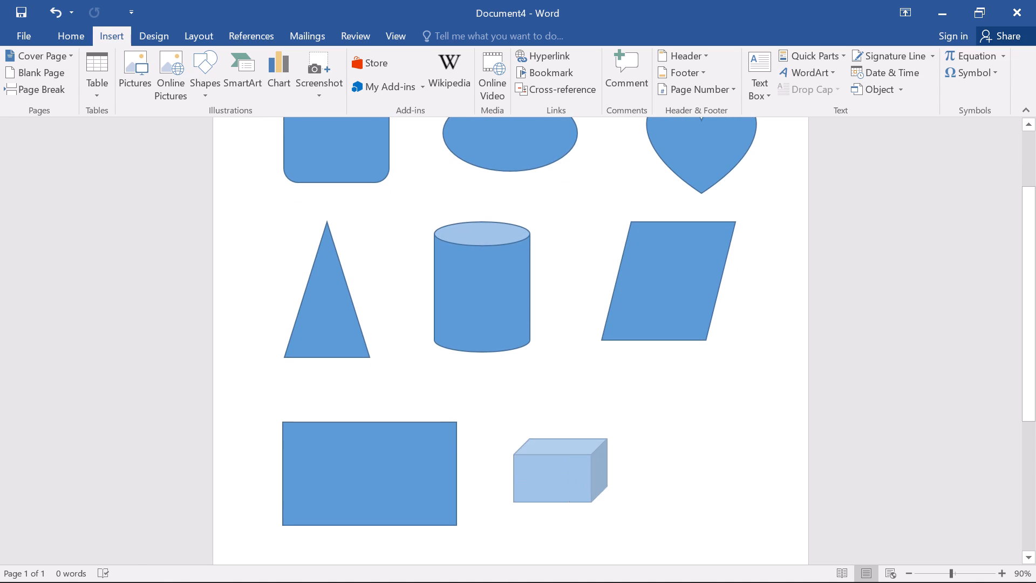
drag(607, 502, 623, 526)
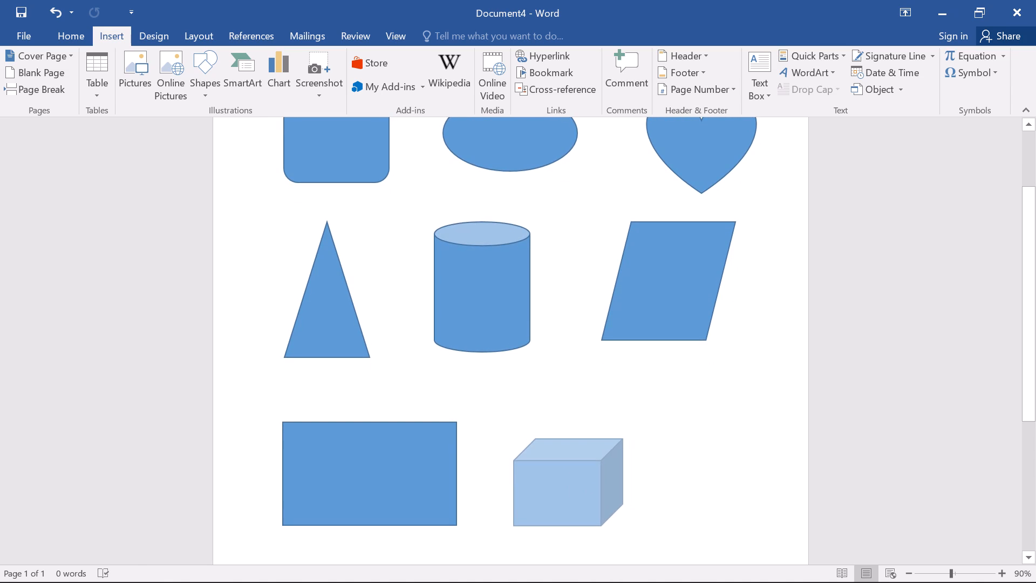
drag(623, 526, 673, 503)
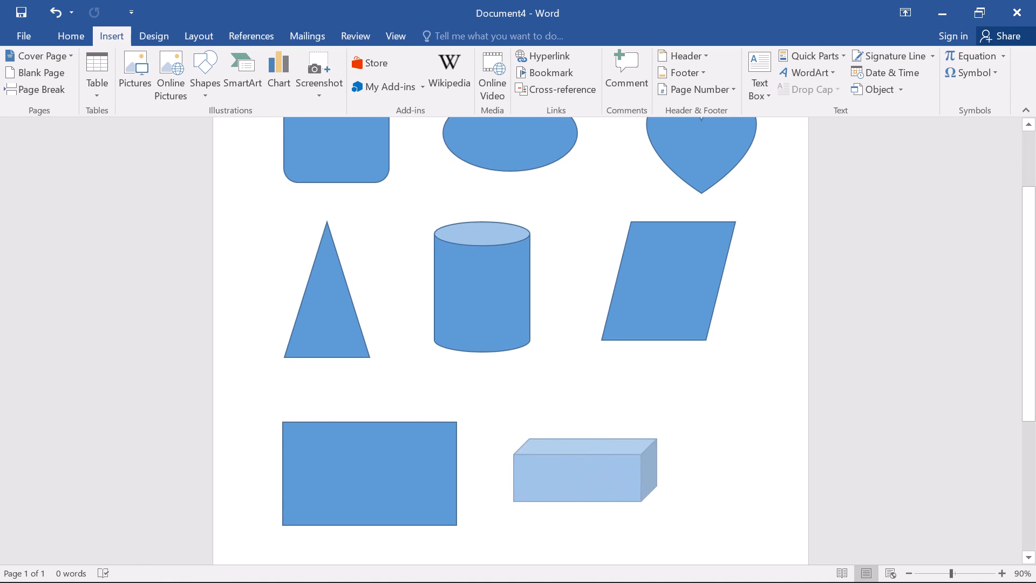
drag(673, 503, 661, 540)
Move the cube closer to the rectangle, with its top about level with the rectangle's top, and deselect it.
drag(615, 515, 604, 468)
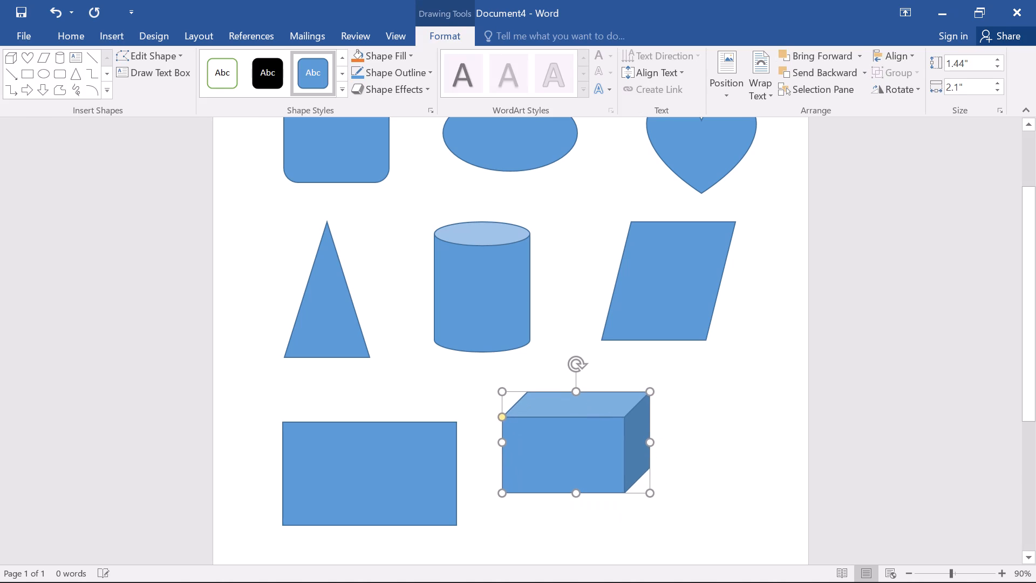
drag(604, 468, 596, 500)
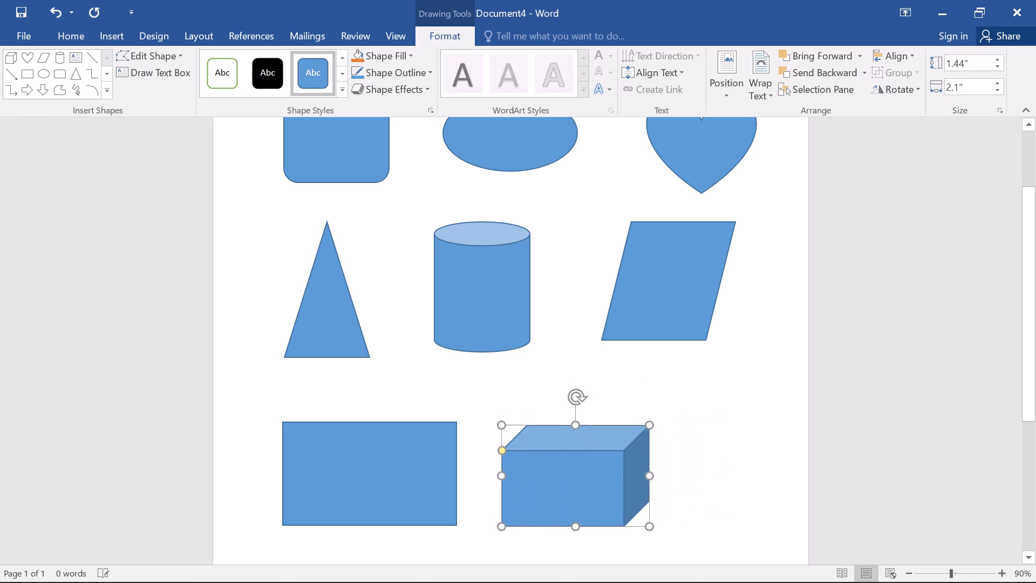
drag(596, 500, 599, 499)
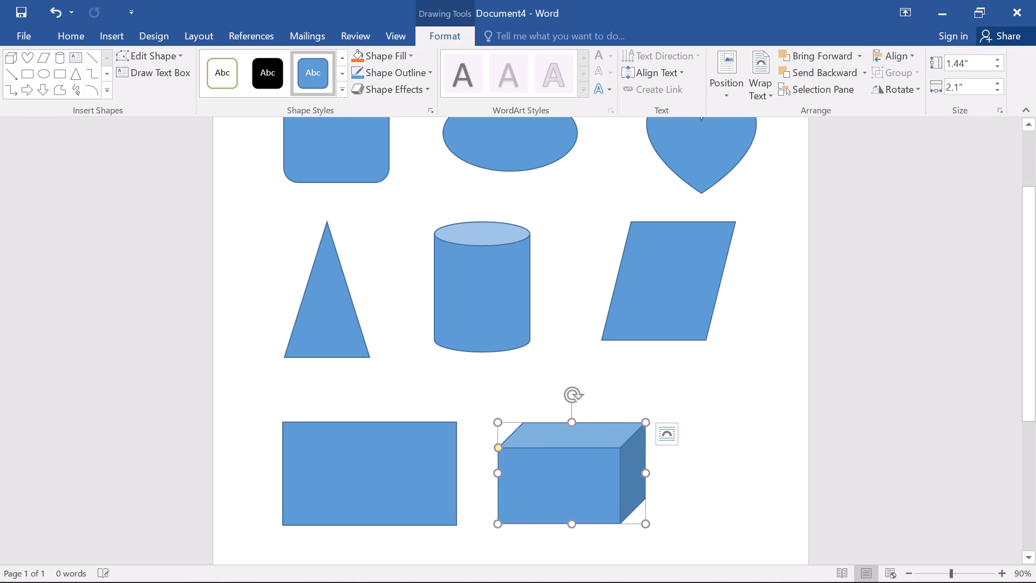
click(711, 511)
Narrow the cube slightly by bringing its right side inward, keeping its height, and deselect it.
scroll(595, 465, down, 1)
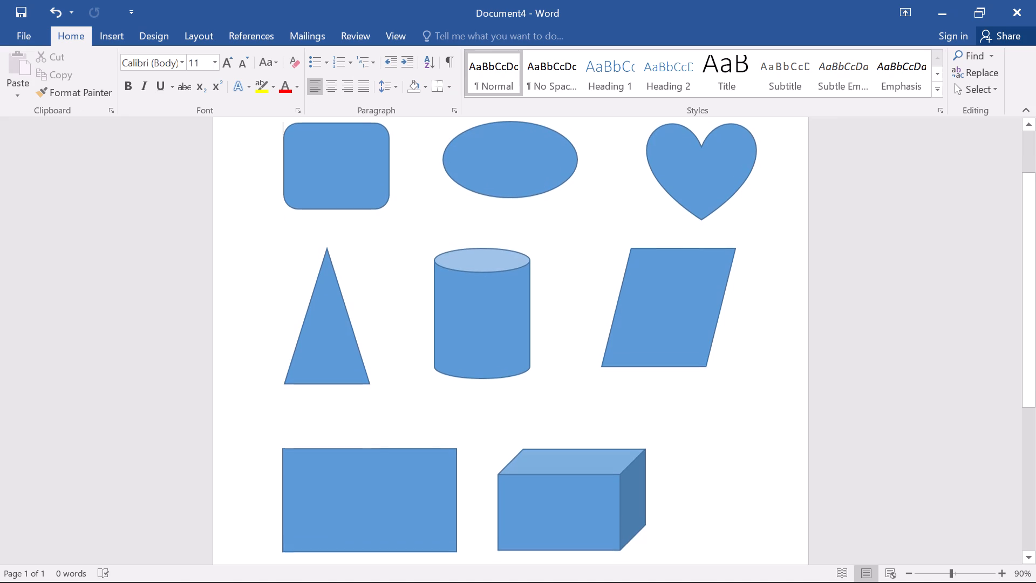
click(611, 503)
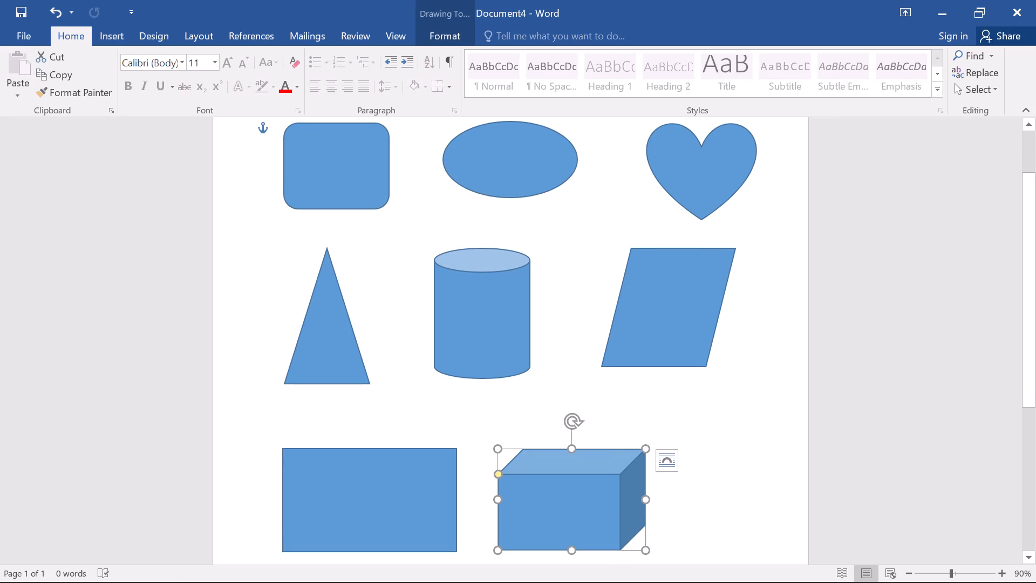
drag(645, 500, 620, 499)
click(649, 491)
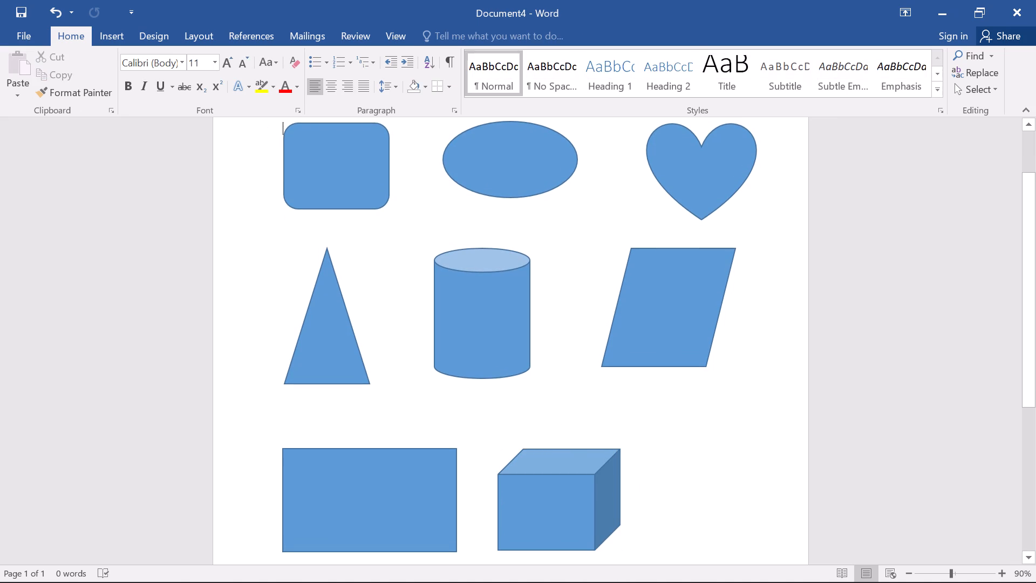
Draw a small, nearly circular oval about 1" wide and 0.9" tall to the right of the cube, in the third row.
scroll(608, 433, down, 1)
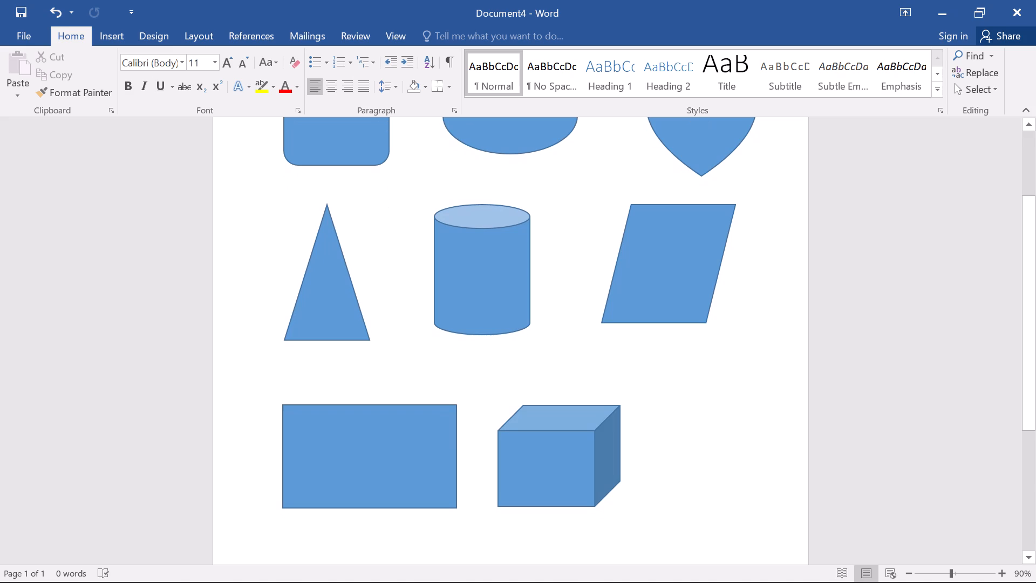
click(124, 36)
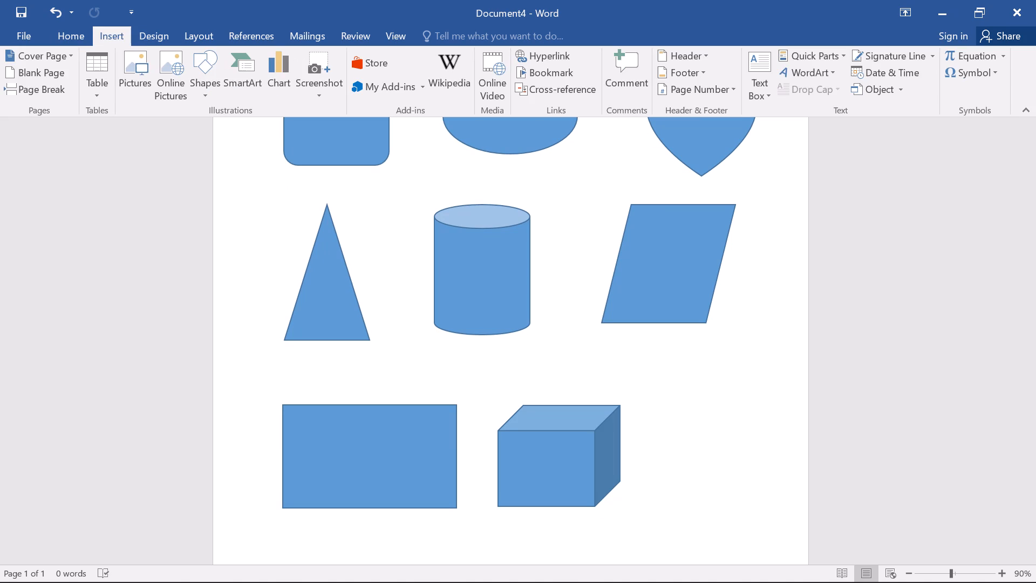
click(206, 83)
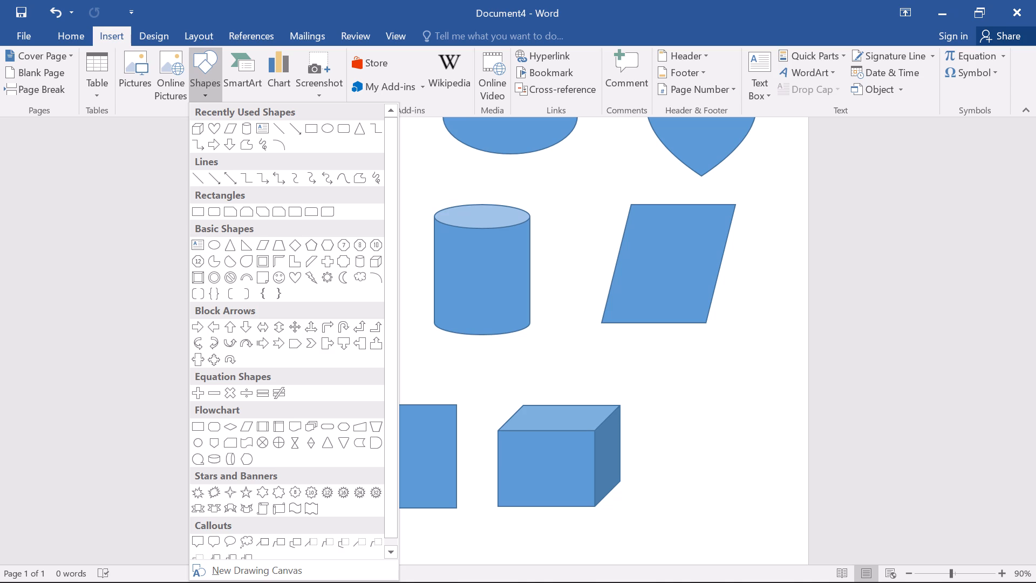
scroll(282, 200, up, 2)
scroll(290, 406, down, 1)
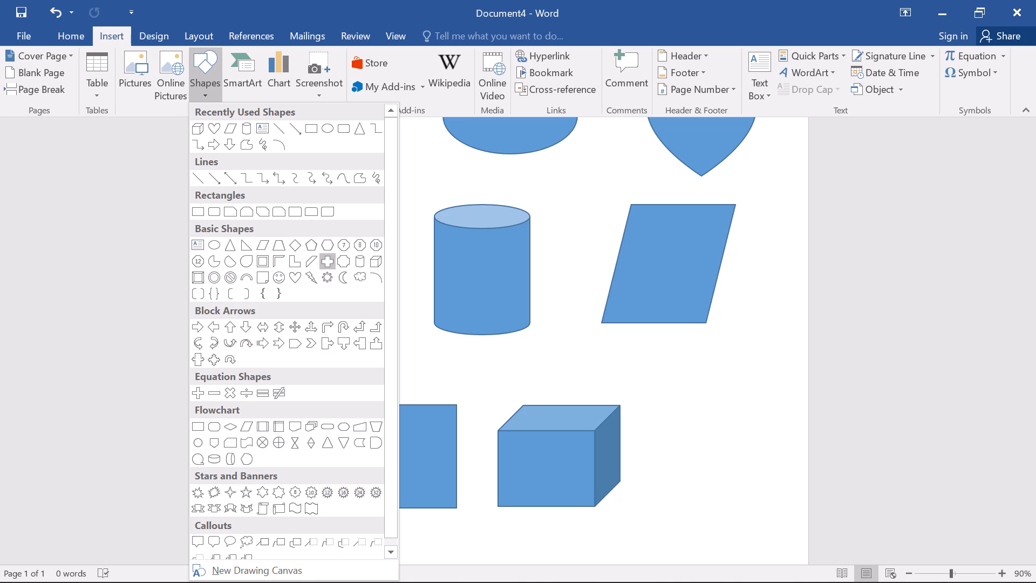
scroll(333, 297, up, 1)
scroll(248, 220, up, 2)
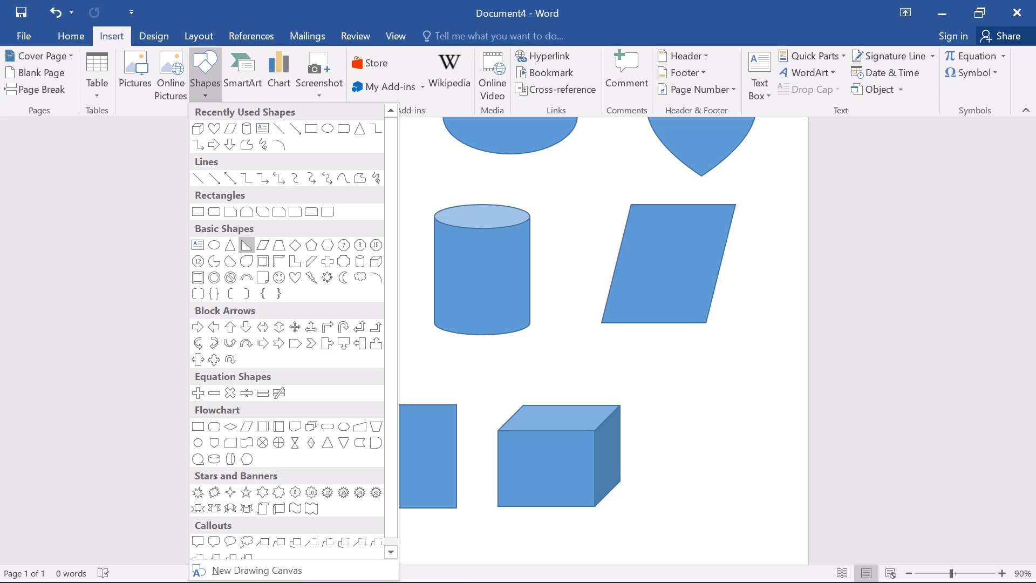
click(216, 247)
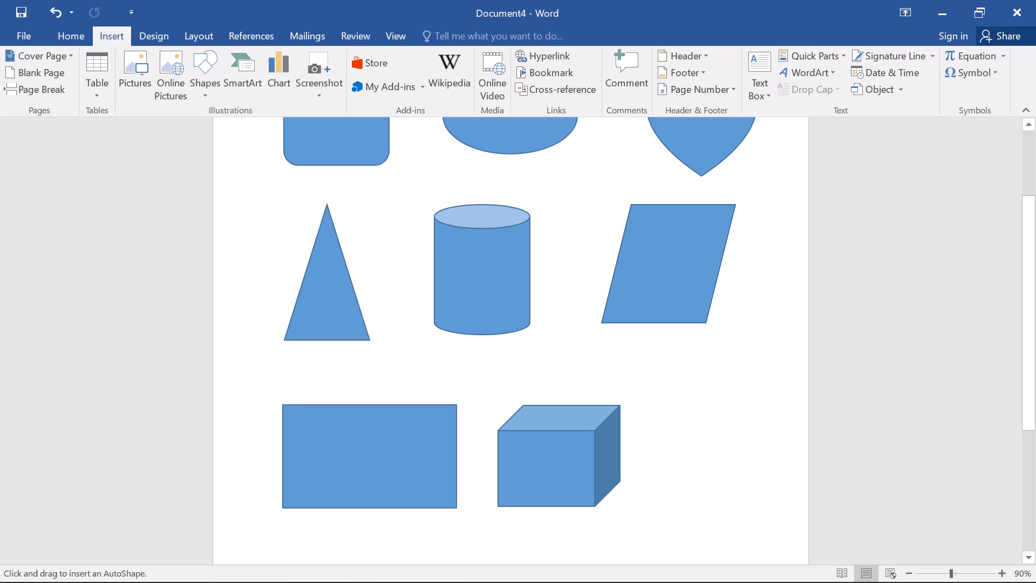
drag(700, 409, 820, 504)
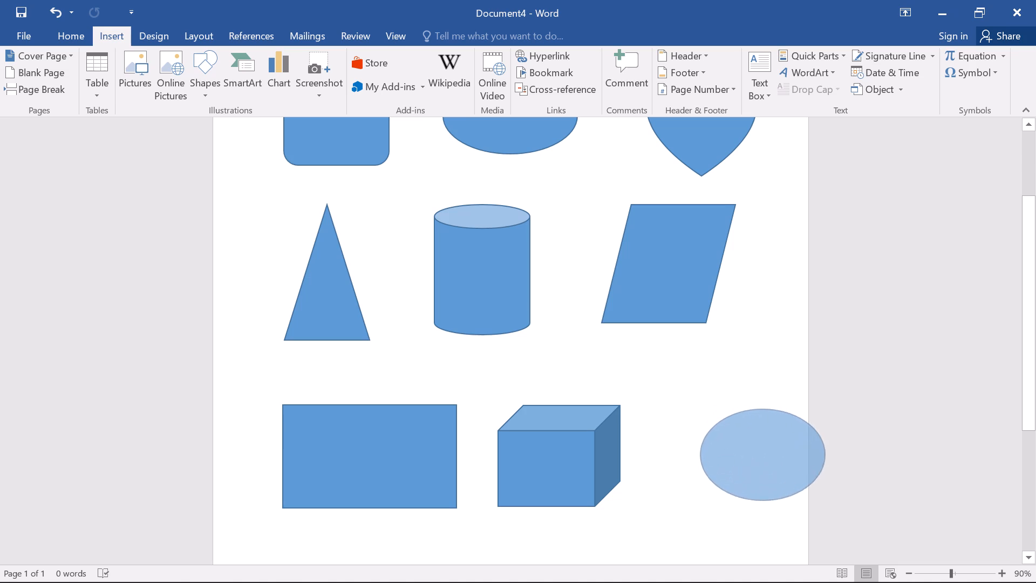
drag(820, 504, 735, 461)
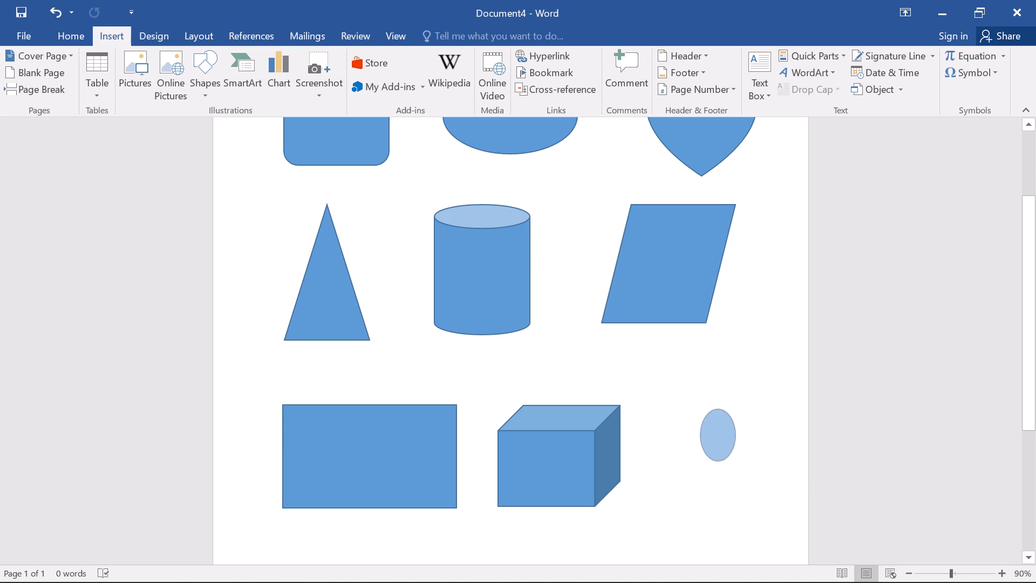
drag(735, 461, 771, 473)
Move the small oval horizontally closer to the cube, leaving a narrow gap between them.
drag(732, 432, 681, 432)
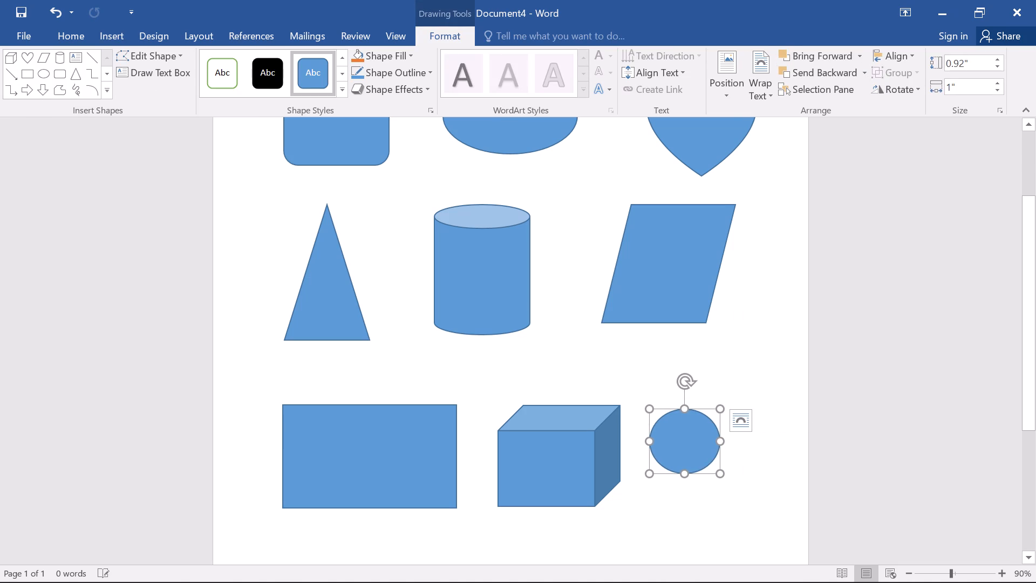
Enlarge the small oval beside the cube to about 1.3" tall and 1.4" wide, keeping its top-left corner in place, and deselect it.
drag(685, 473, 741, 498)
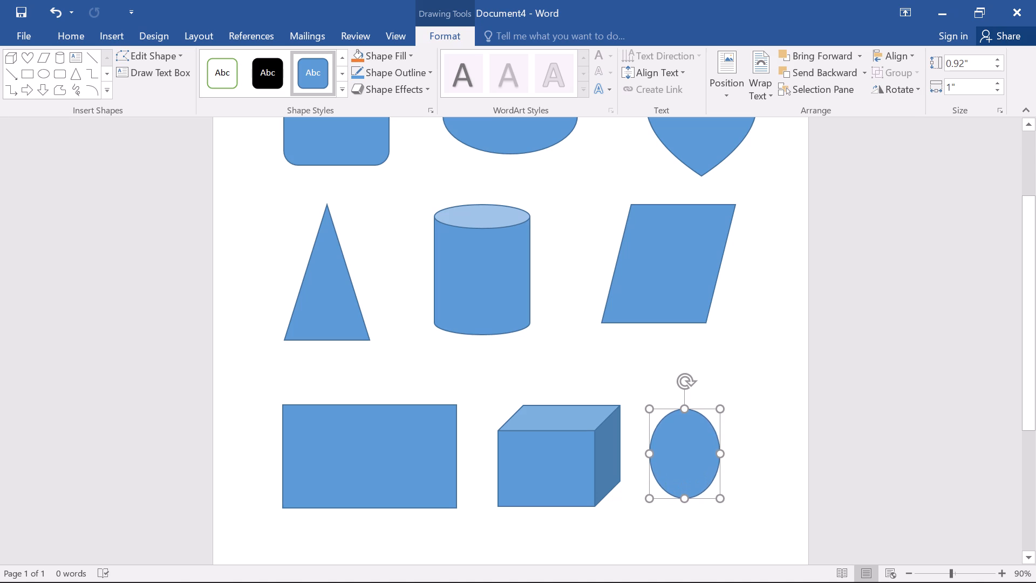
drag(741, 498, 721, 501)
drag(721, 453, 751, 450)
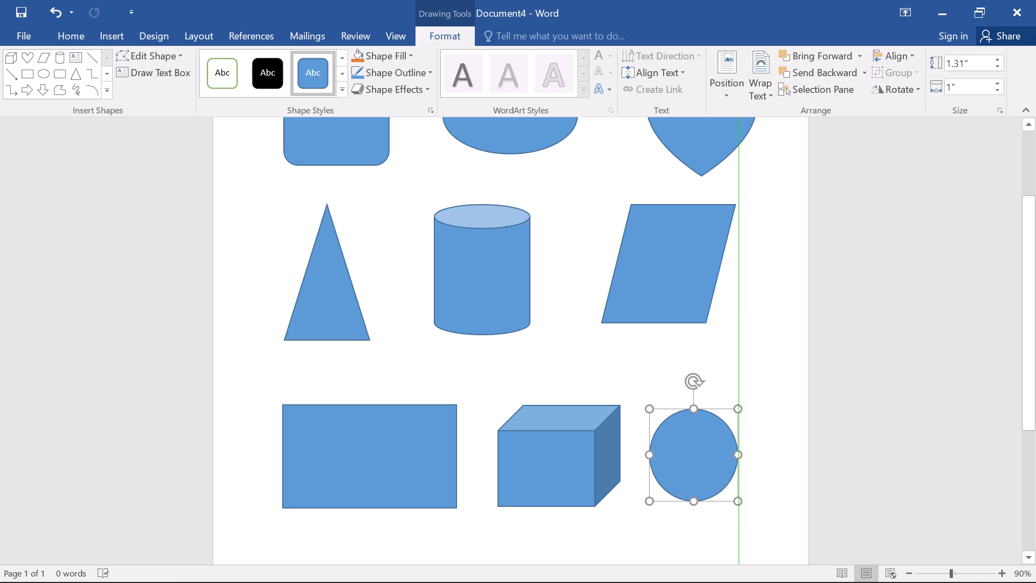
drag(751, 450, 740, 452)
drag(740, 452, 763, 453)
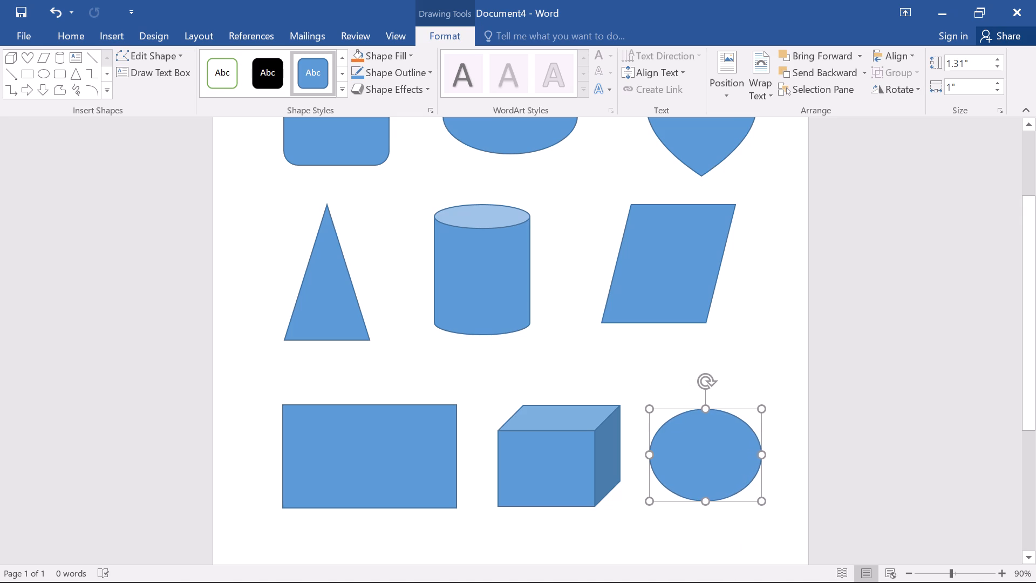
drag(763, 453, 747, 457)
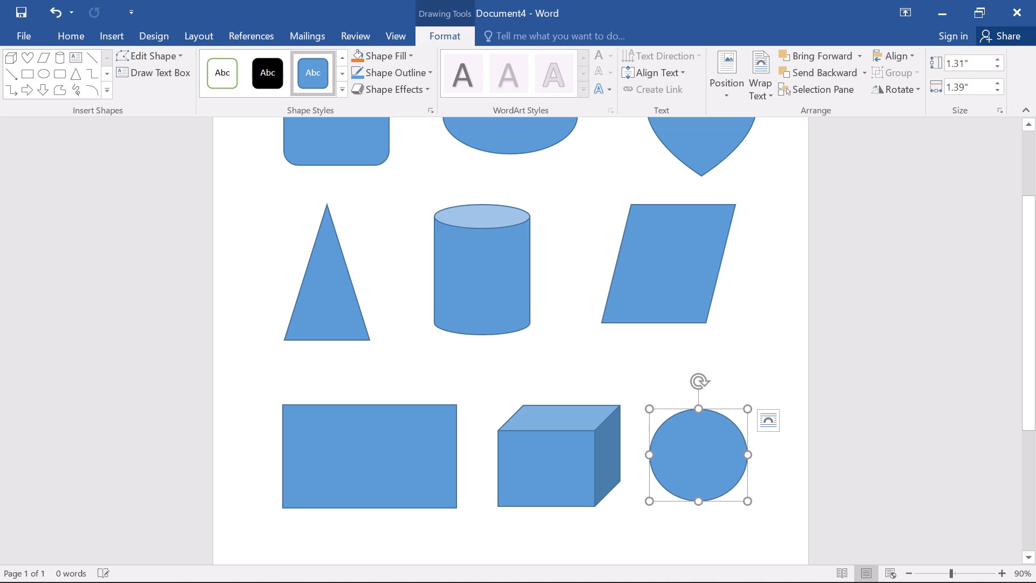
click(764, 469)
Insert a Simple Text Box from the built-in designs on the page and copy its placeholder text.
scroll(679, 430, down, 1)
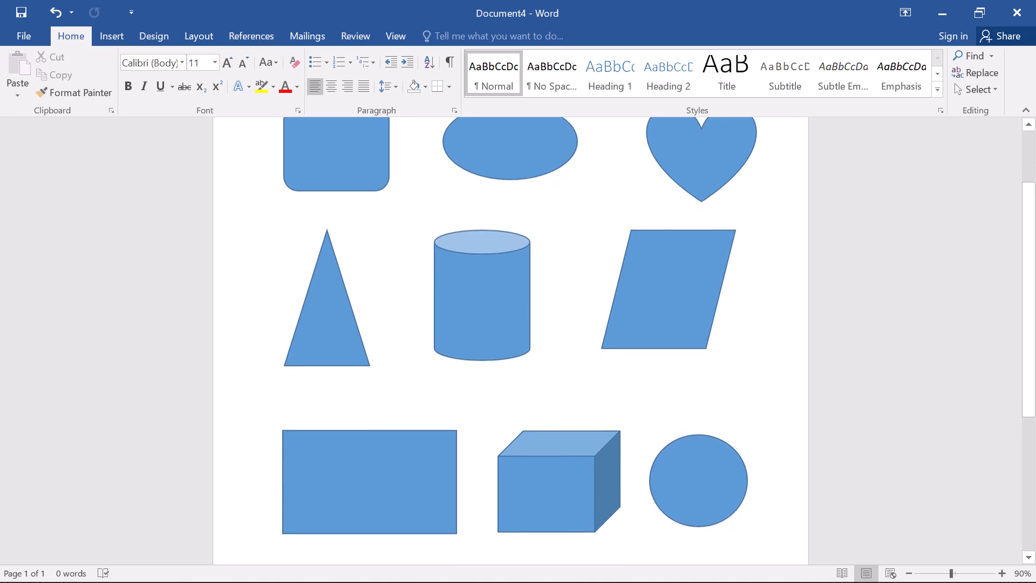
scroll(679, 430, down, 1)
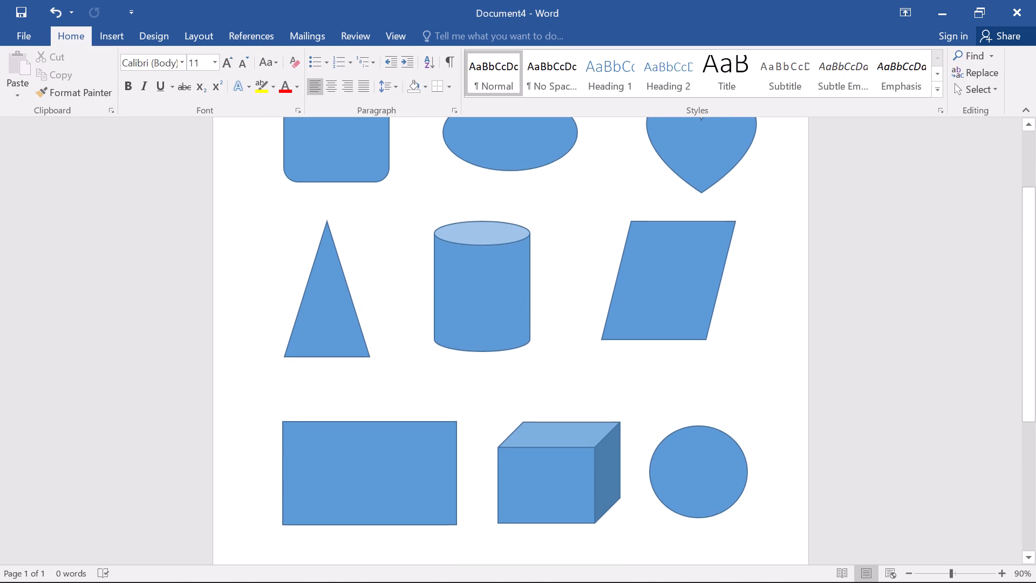
scroll(679, 430, up, 1)
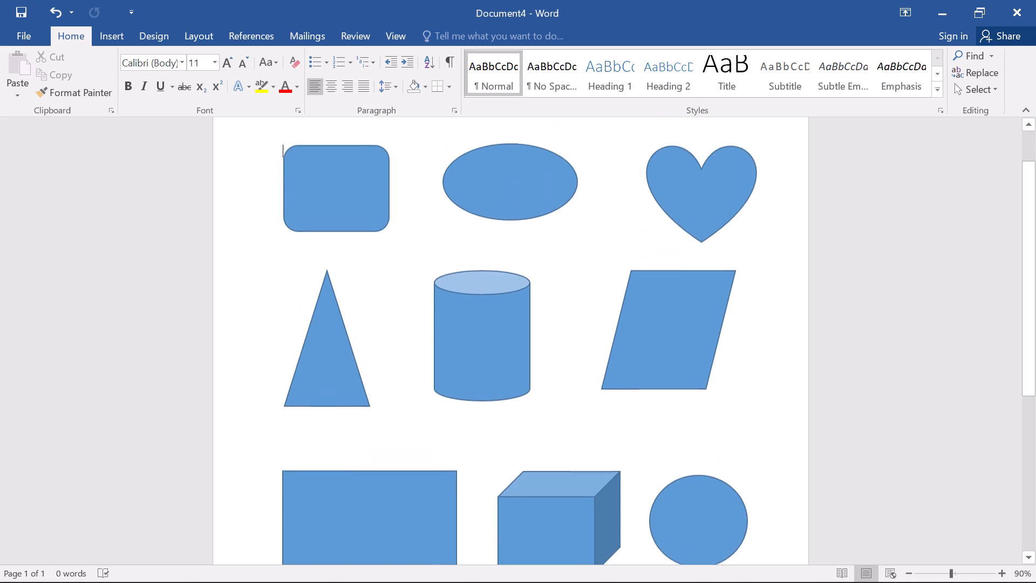
scroll(679, 430, up, 2)
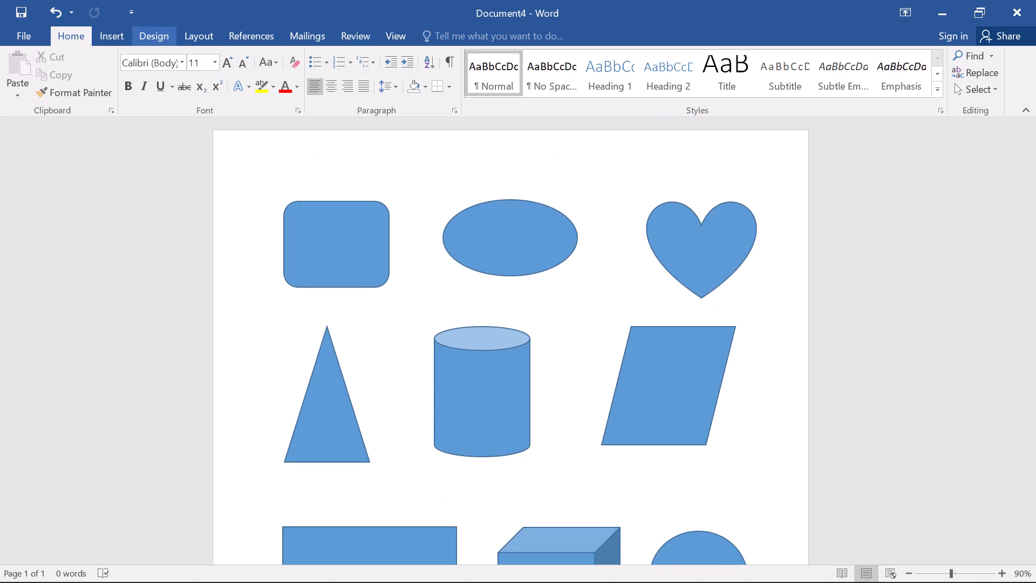
click(114, 40)
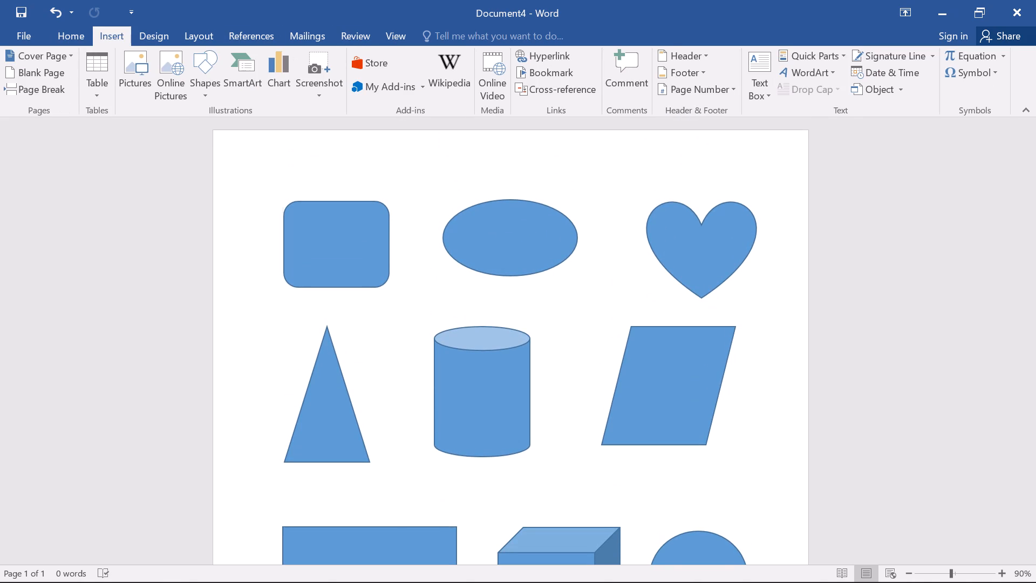
click(755, 83)
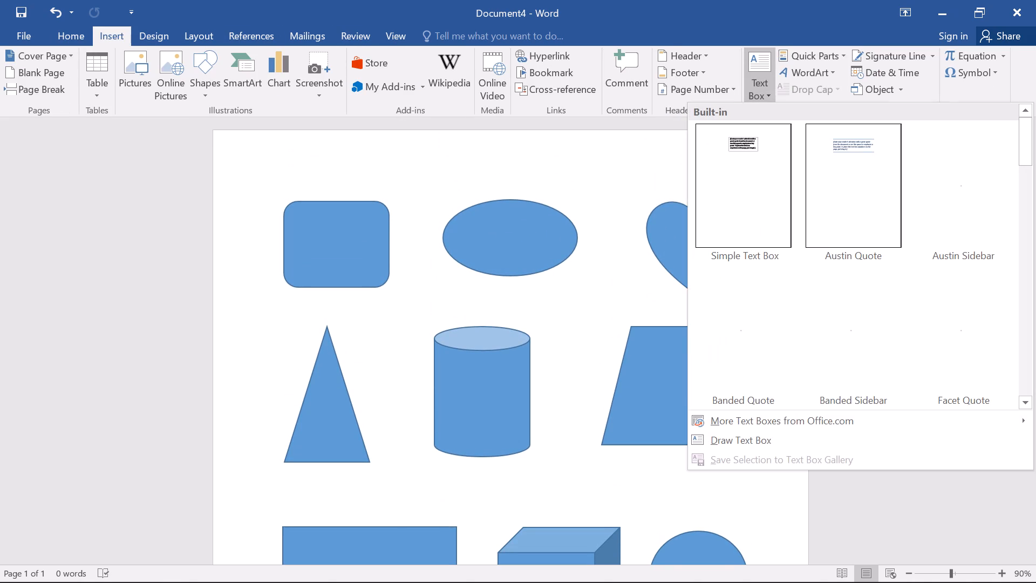
click(725, 180)
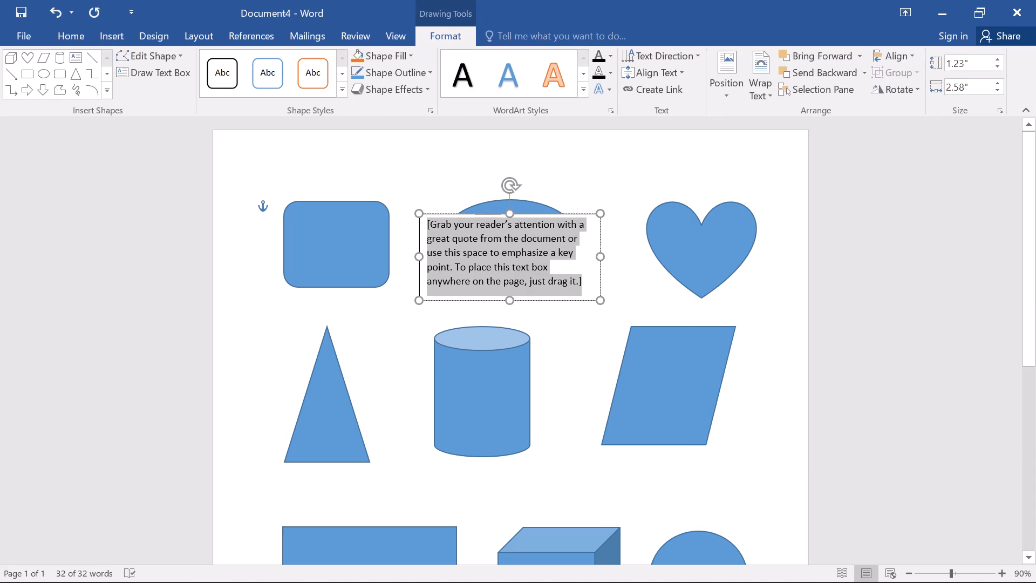
key(ctrl+c)
Shrink the text box to about 0.45" tall and 0.72" wide, overlapping the rounded rectangle's right edge.
drag(597, 297, 353, 265)
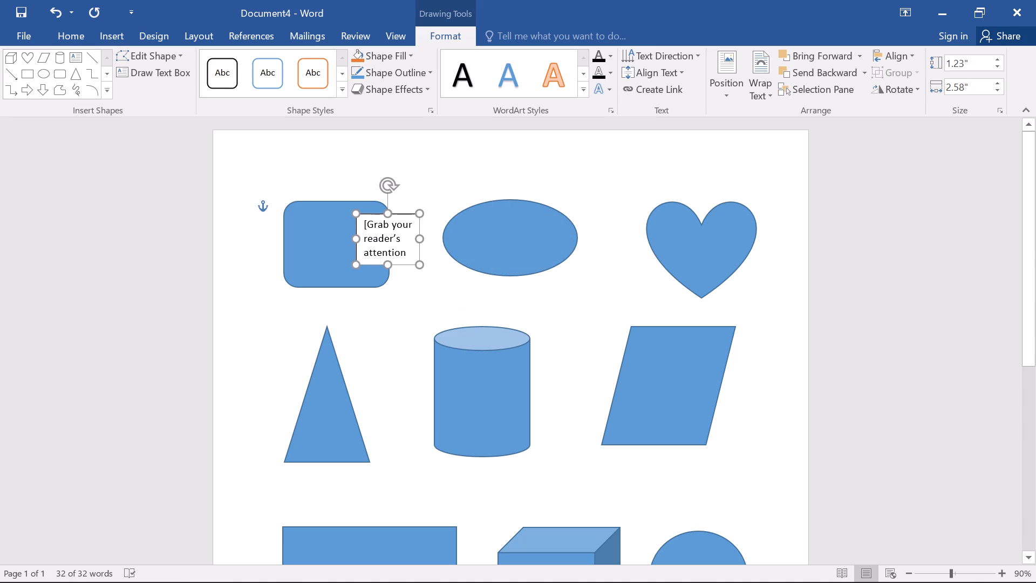
drag(353, 265, 350, 256)
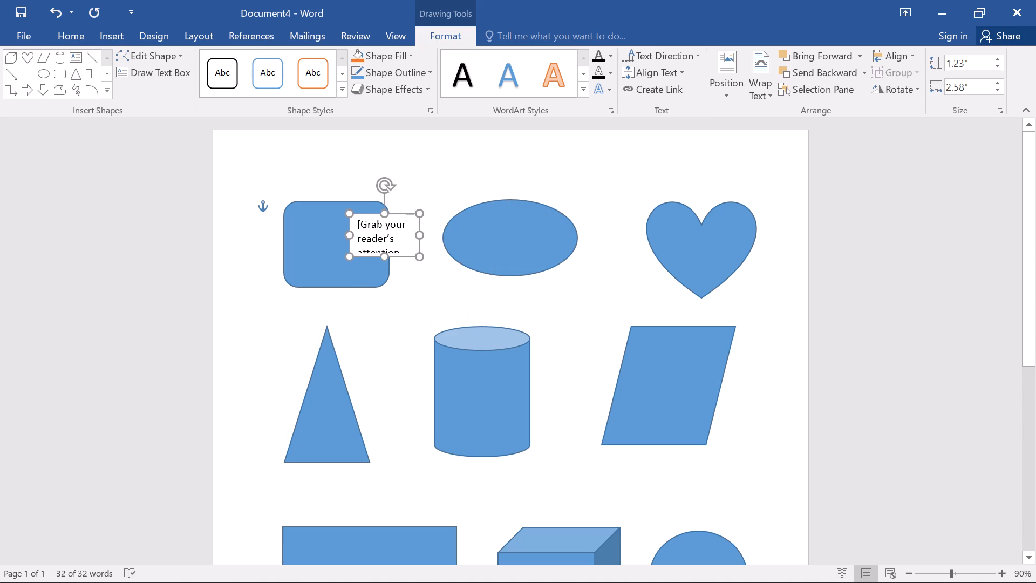
drag(350, 256, 369, 245)
Delete all the placeholder text inside the small text box.
click(380, 240)
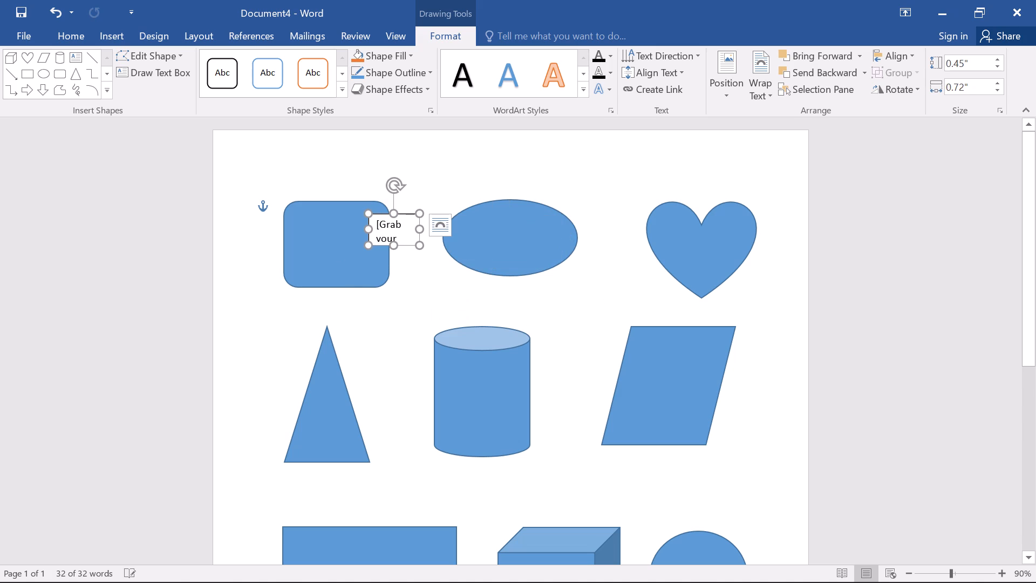
key(ctrl+a)
key(BackSpace)
Resize the empty text box to about 1.22" wide so it sits within the upper part of the rounded rectangle.
drag(368, 231, 279, 242)
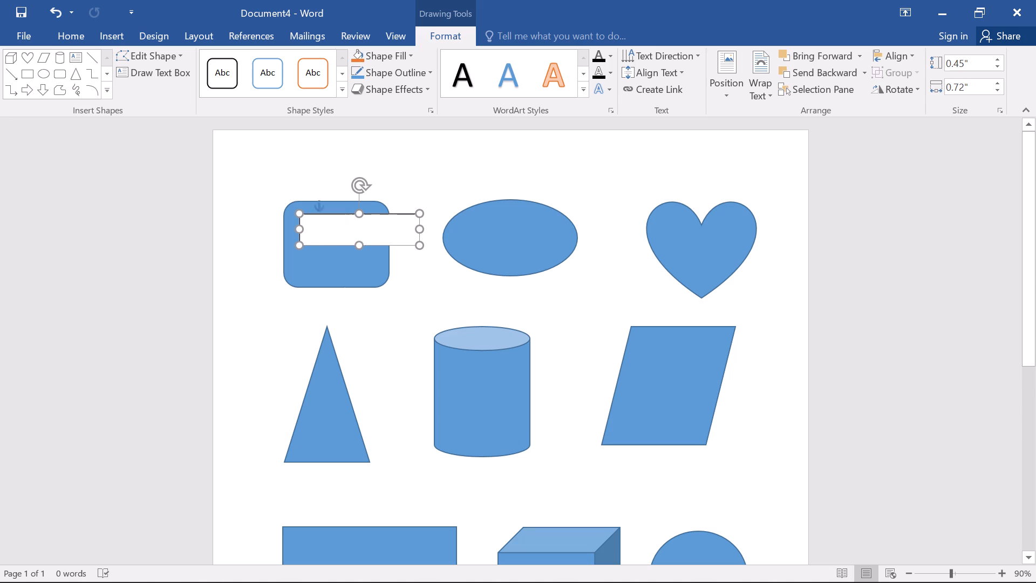
drag(279, 242, 408, 228)
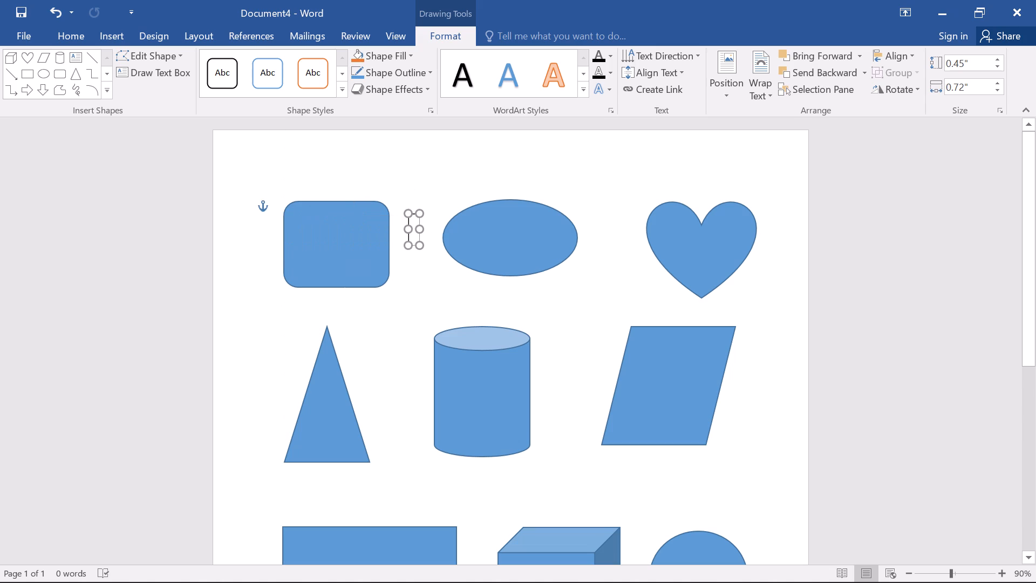
drag(408, 228, 290, 234)
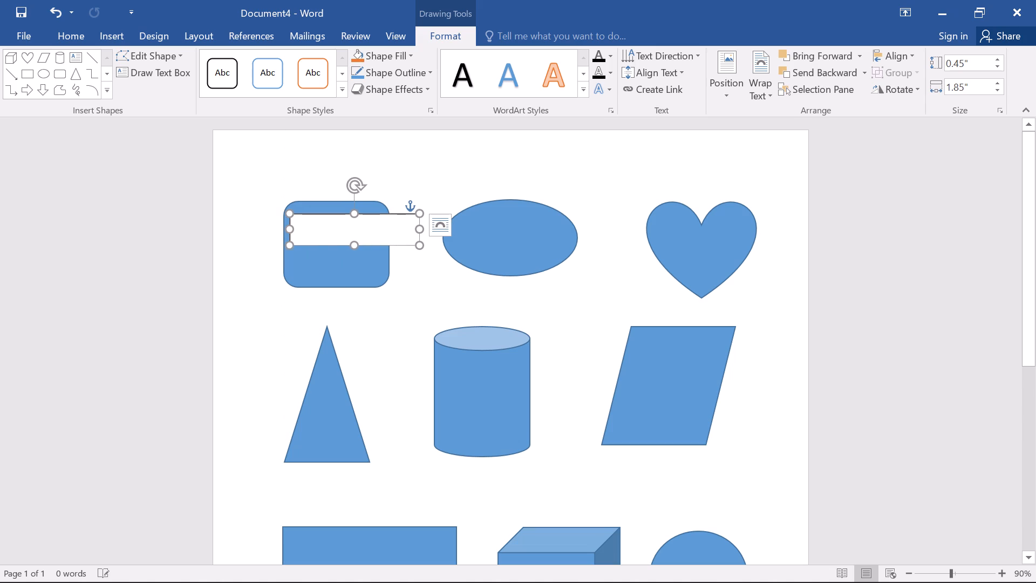
drag(415, 229, 331, 226)
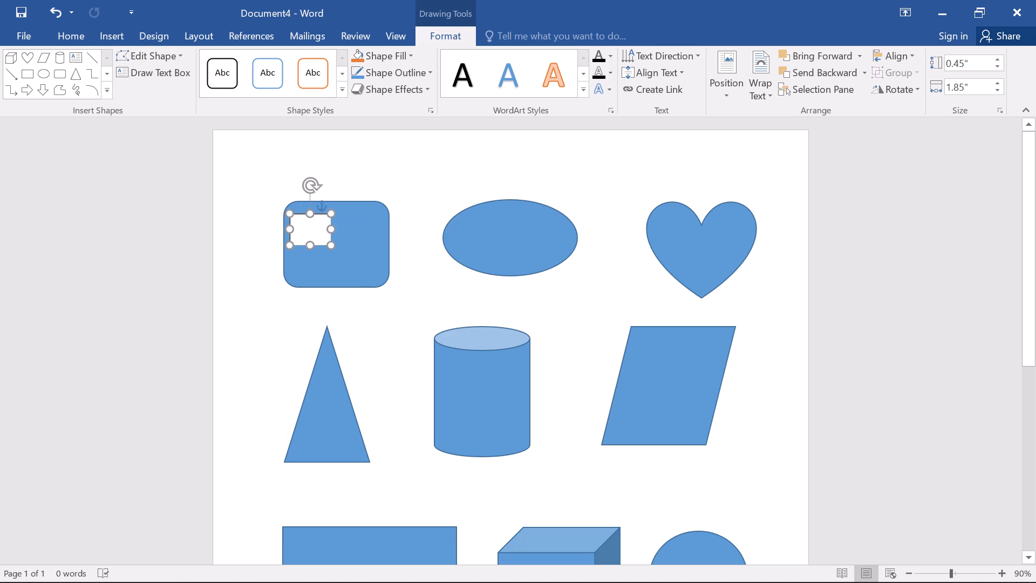
drag(331, 226, 375, 224)
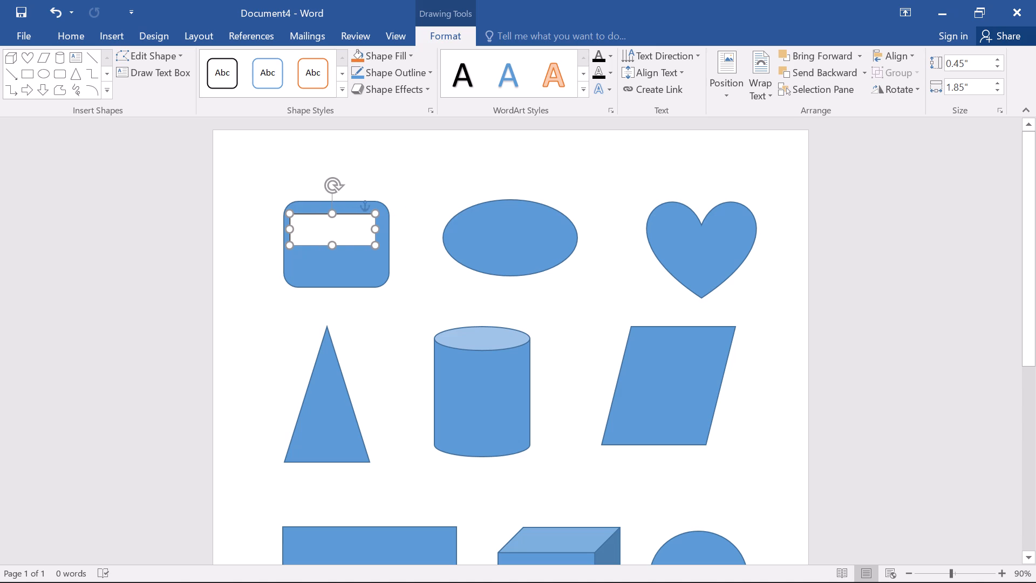
drag(375, 224, 375, 225)
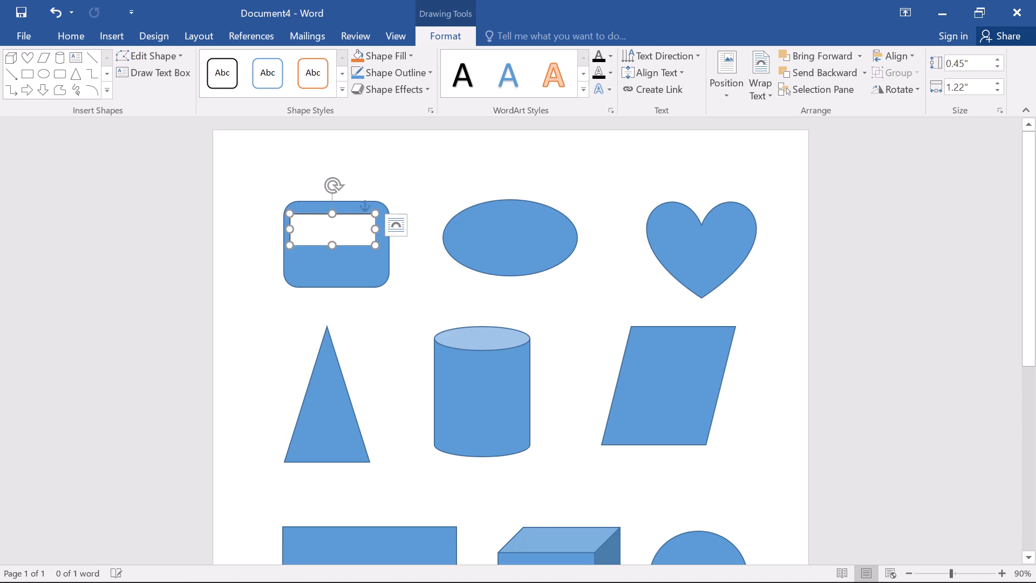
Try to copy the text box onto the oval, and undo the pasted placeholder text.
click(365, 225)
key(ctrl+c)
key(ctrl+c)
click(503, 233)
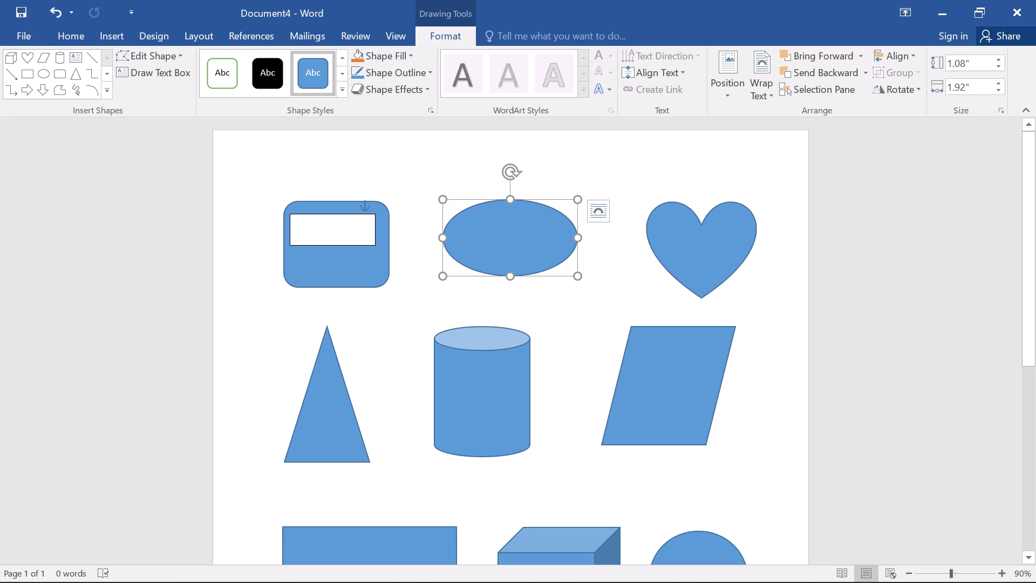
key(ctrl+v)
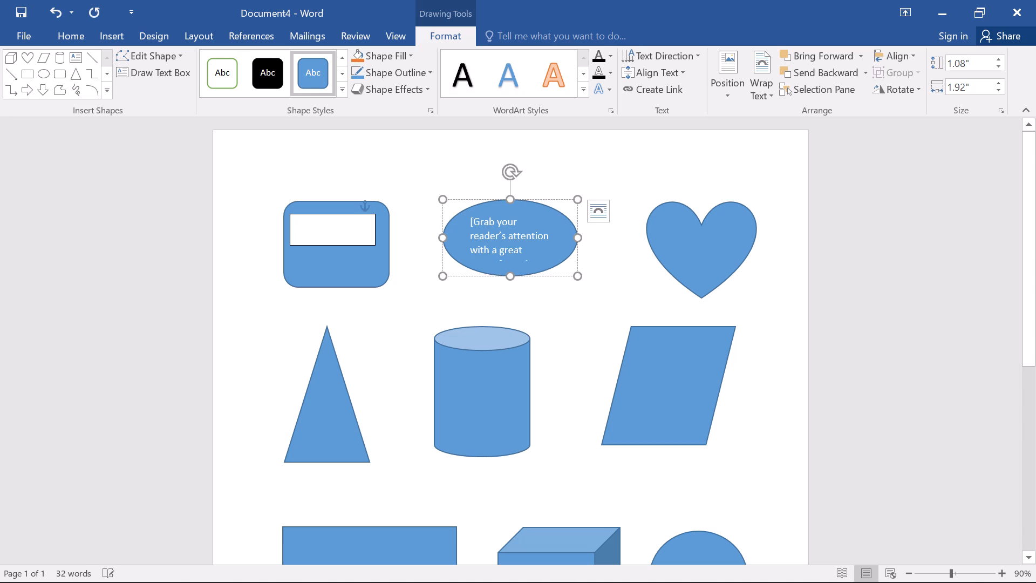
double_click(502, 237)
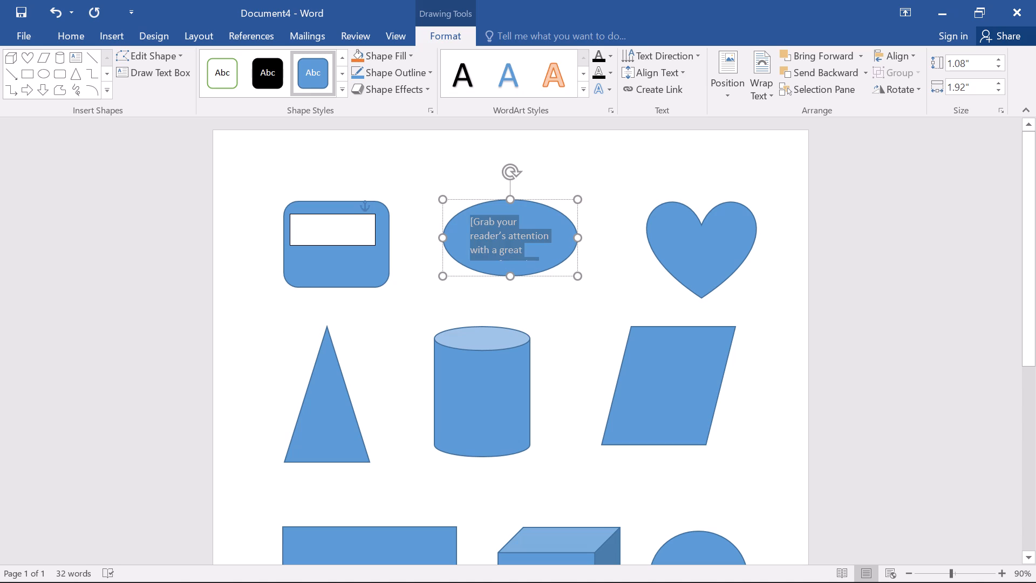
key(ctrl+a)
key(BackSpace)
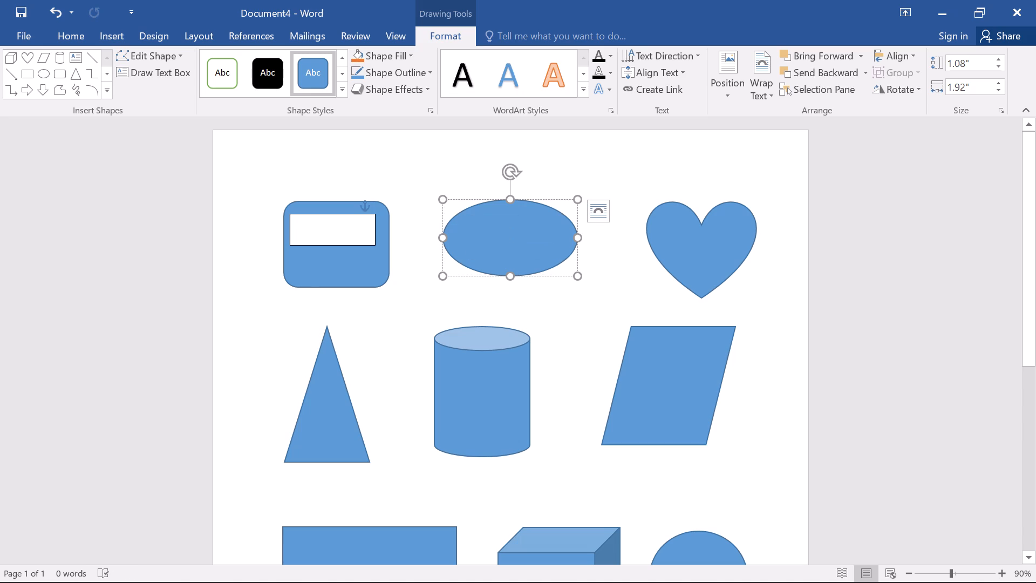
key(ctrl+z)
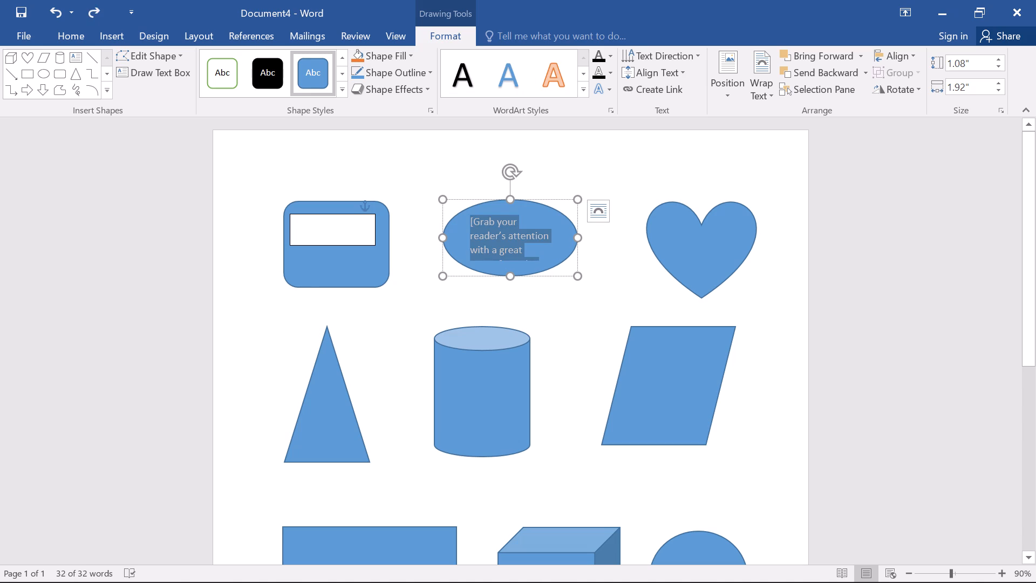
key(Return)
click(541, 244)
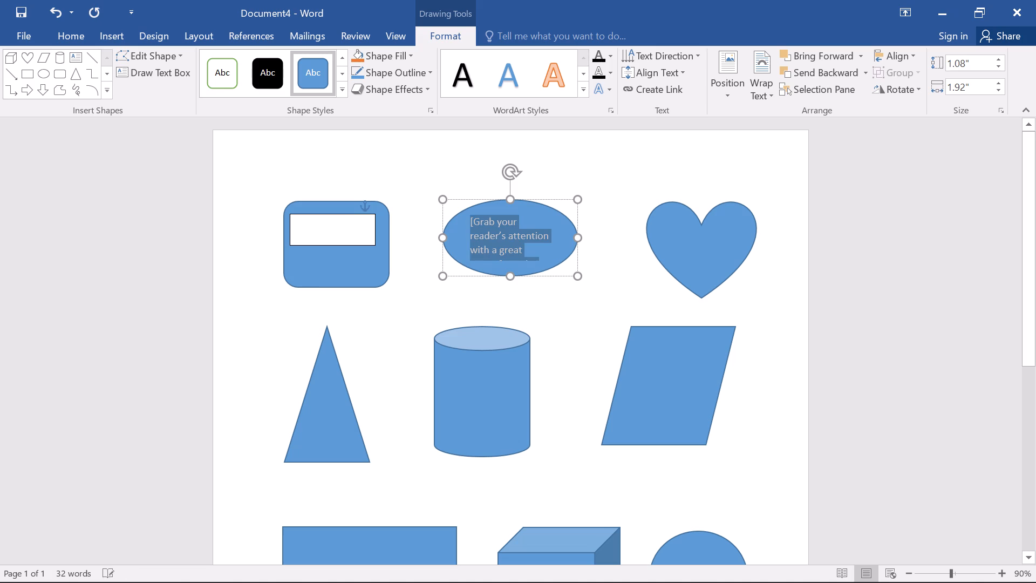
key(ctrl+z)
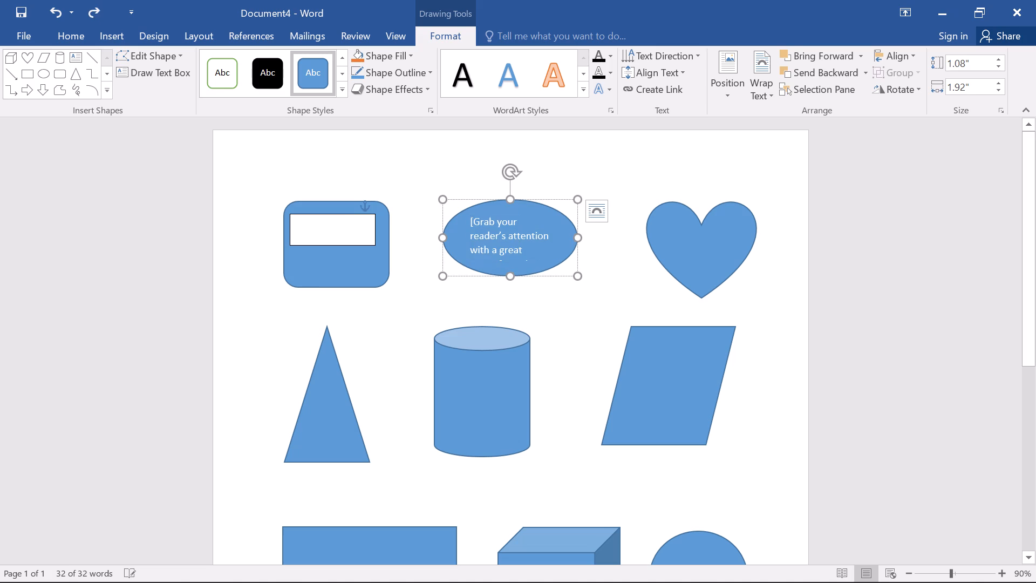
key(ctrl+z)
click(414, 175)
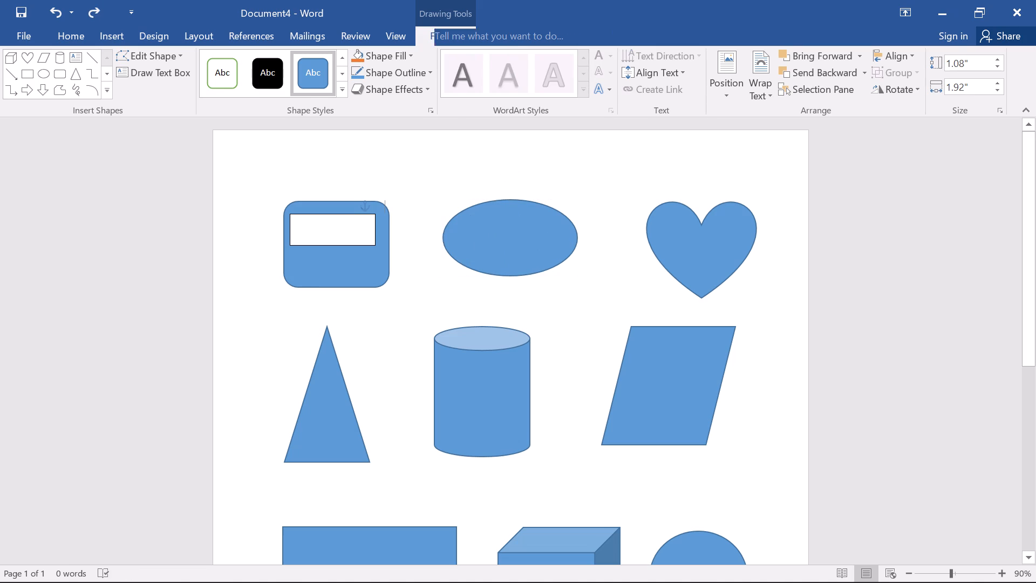
Clear any remaining content from the text box on the rounded rectangle.
click(329, 233)
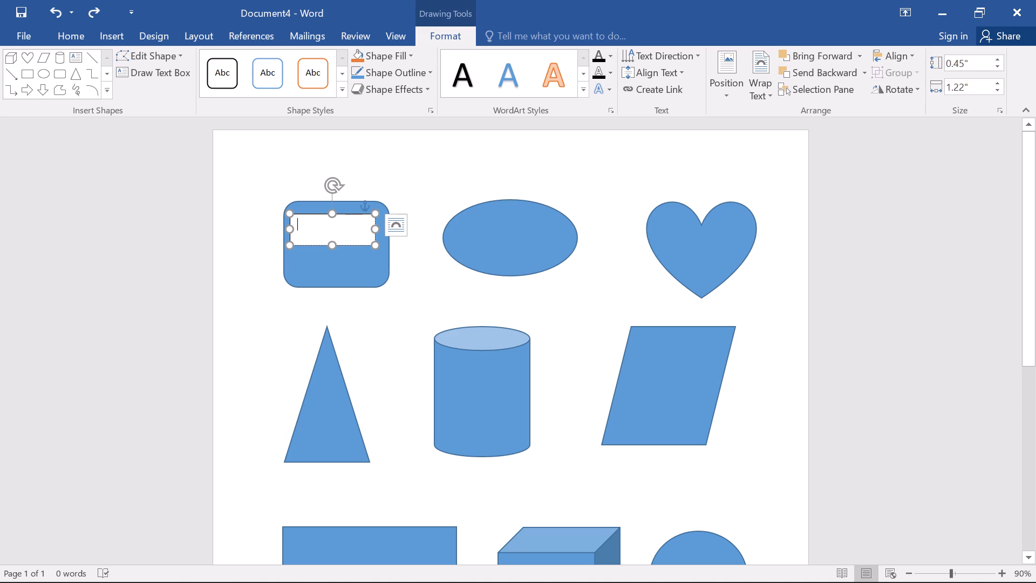
key(ctrl+a)
key(BackSpace)
key(BackSpace)
key(BackSpace)
key(BackSpace)
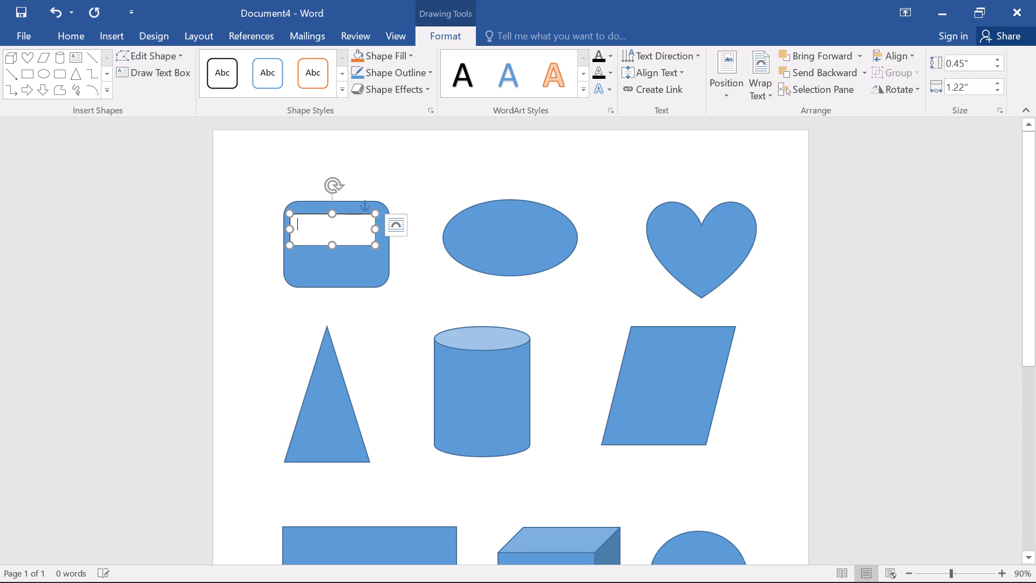
Delete the empty text box from the rounded rectangle.
key(BackSpace)
key(BackSpace)
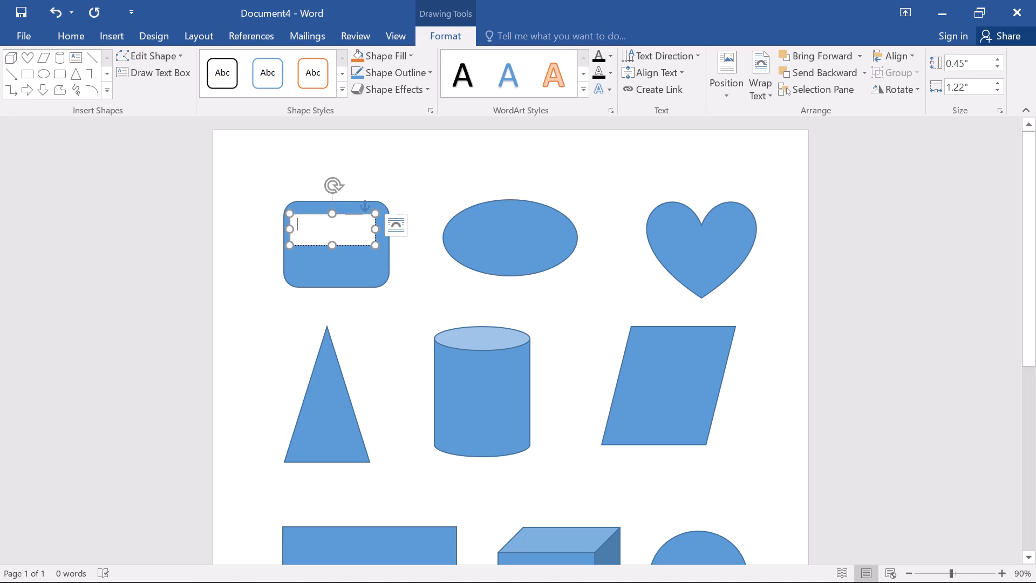
click(333, 213)
key(BackSpace)
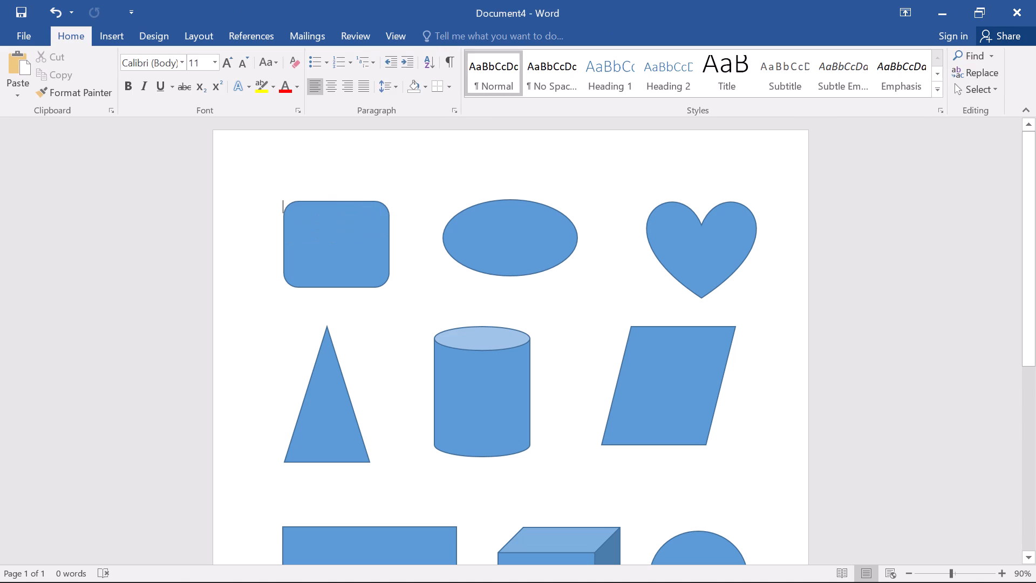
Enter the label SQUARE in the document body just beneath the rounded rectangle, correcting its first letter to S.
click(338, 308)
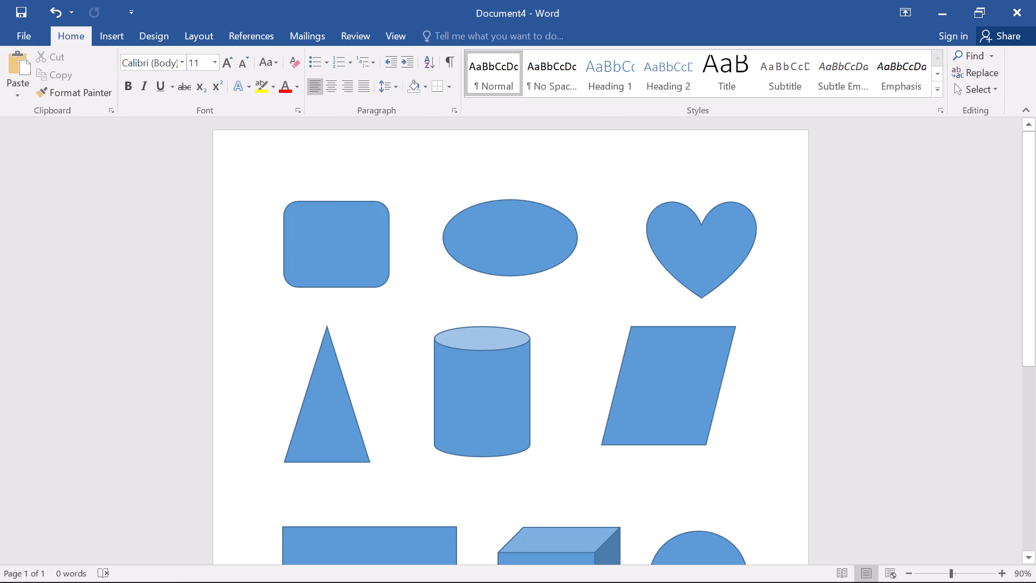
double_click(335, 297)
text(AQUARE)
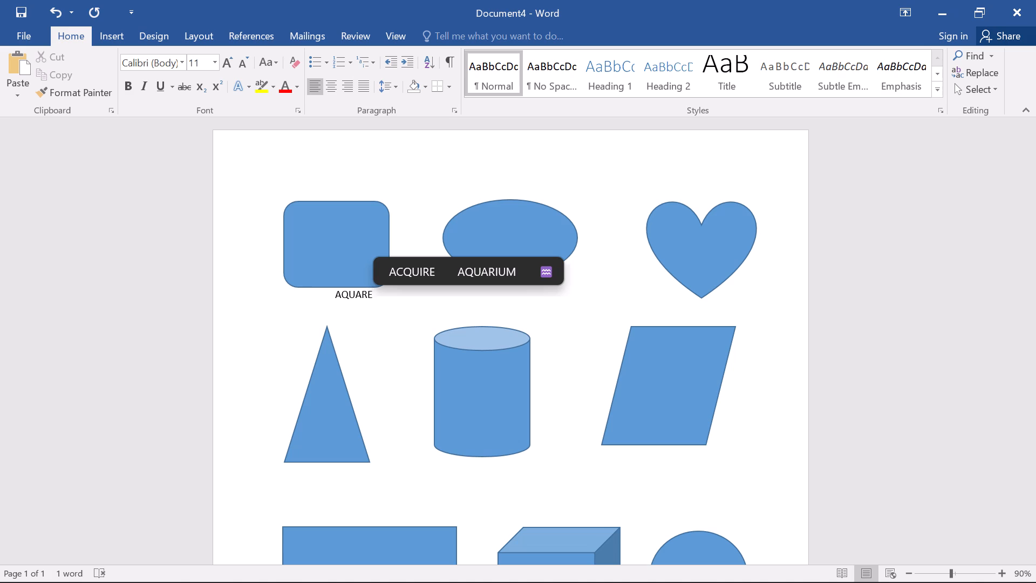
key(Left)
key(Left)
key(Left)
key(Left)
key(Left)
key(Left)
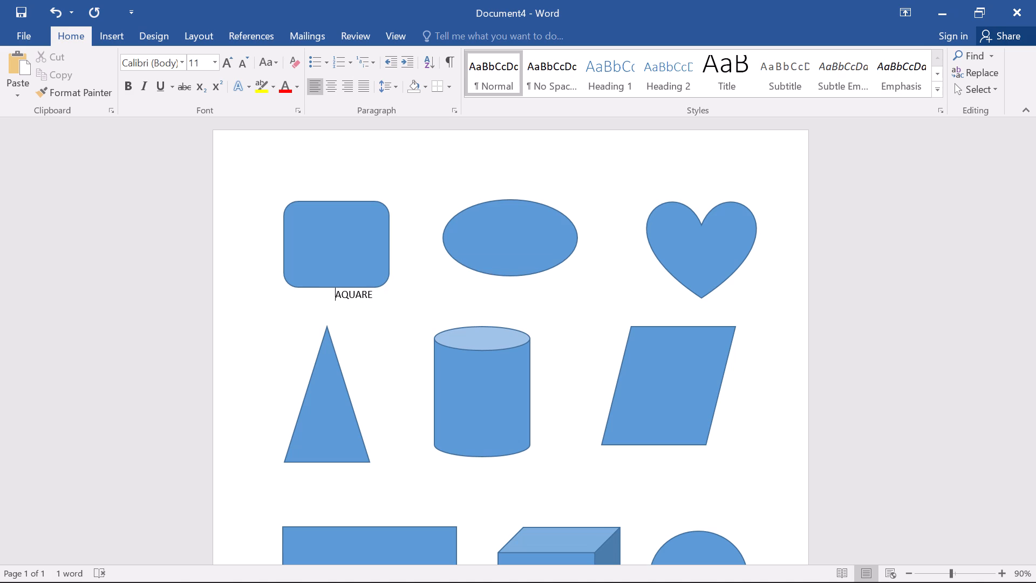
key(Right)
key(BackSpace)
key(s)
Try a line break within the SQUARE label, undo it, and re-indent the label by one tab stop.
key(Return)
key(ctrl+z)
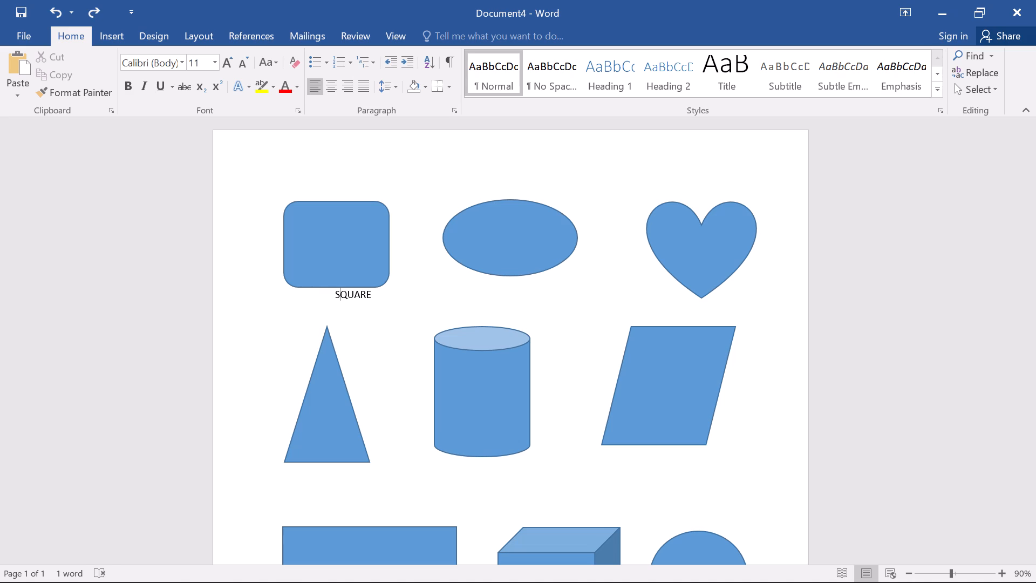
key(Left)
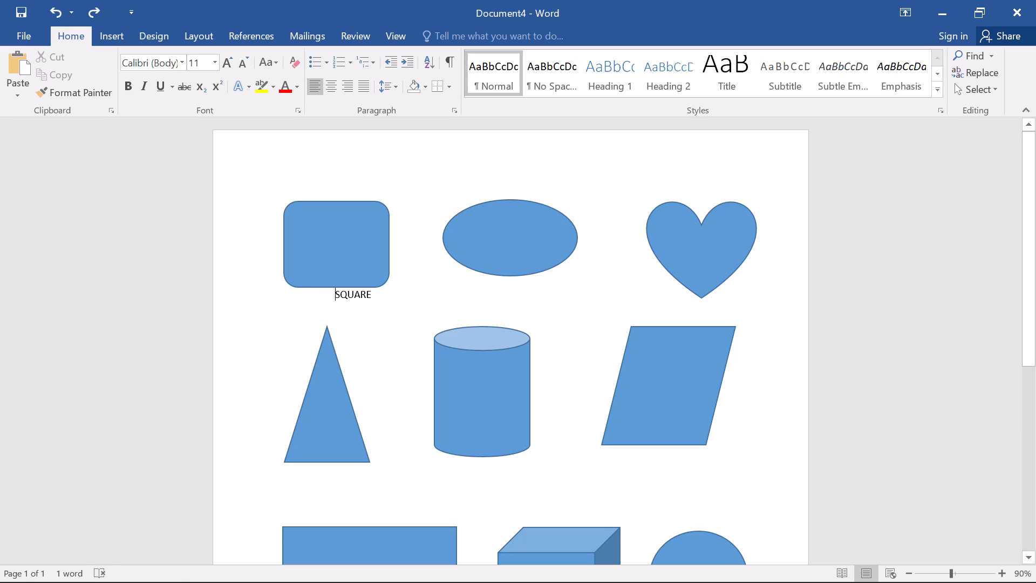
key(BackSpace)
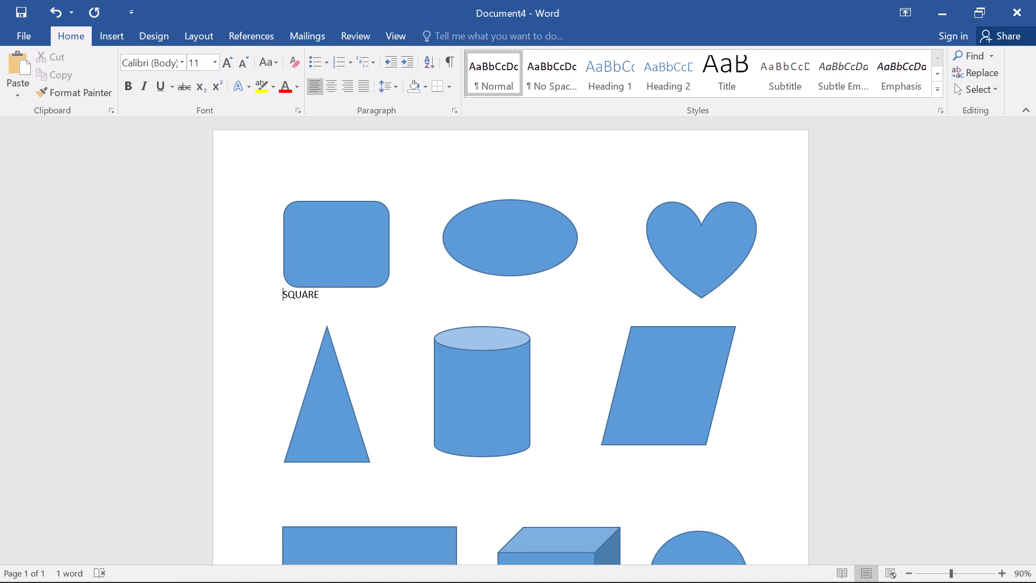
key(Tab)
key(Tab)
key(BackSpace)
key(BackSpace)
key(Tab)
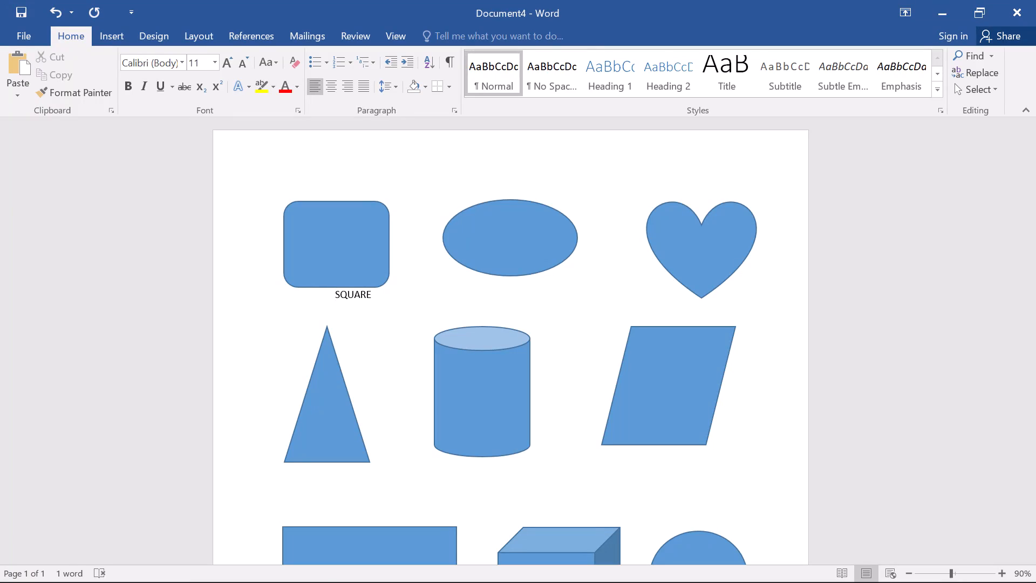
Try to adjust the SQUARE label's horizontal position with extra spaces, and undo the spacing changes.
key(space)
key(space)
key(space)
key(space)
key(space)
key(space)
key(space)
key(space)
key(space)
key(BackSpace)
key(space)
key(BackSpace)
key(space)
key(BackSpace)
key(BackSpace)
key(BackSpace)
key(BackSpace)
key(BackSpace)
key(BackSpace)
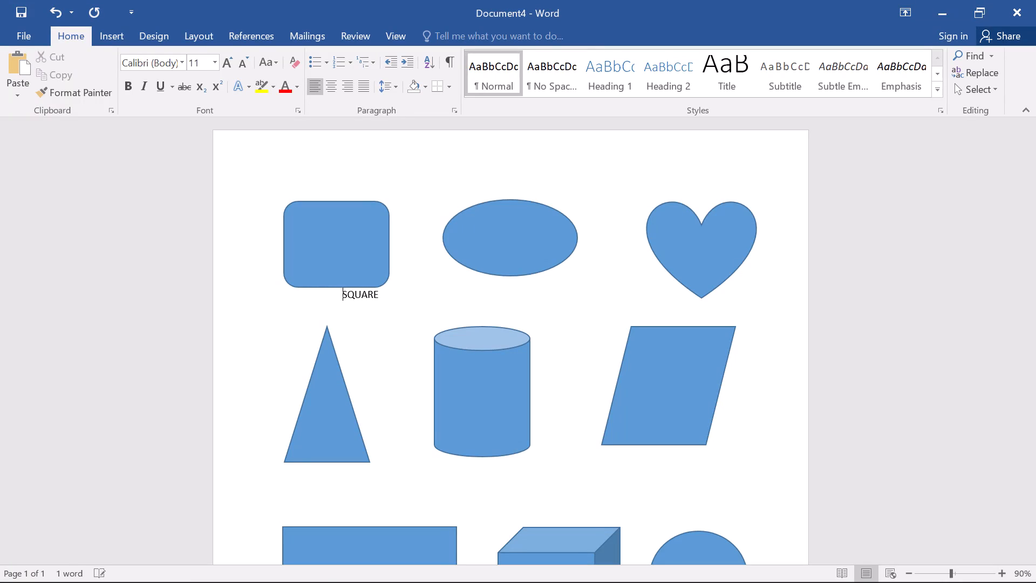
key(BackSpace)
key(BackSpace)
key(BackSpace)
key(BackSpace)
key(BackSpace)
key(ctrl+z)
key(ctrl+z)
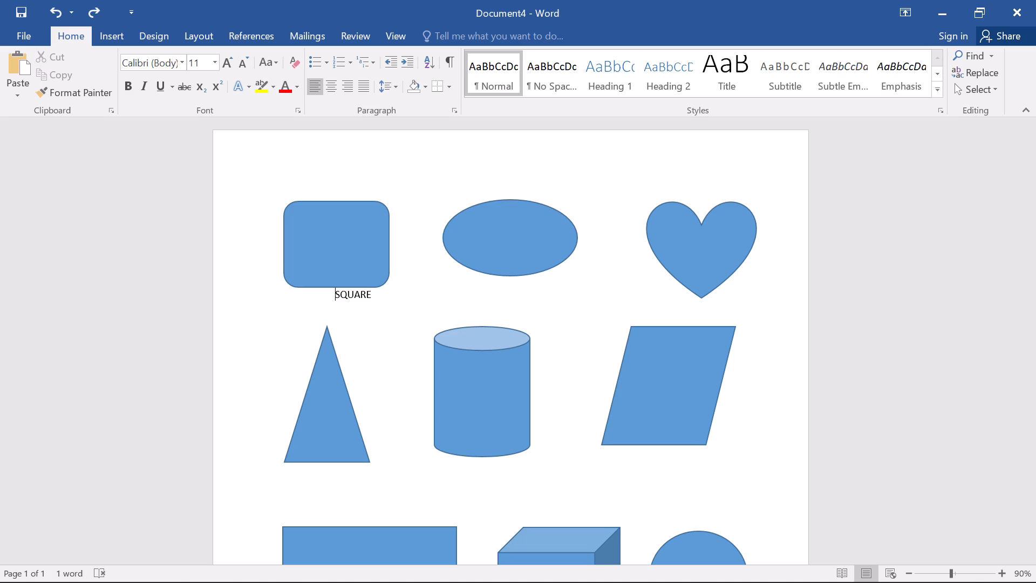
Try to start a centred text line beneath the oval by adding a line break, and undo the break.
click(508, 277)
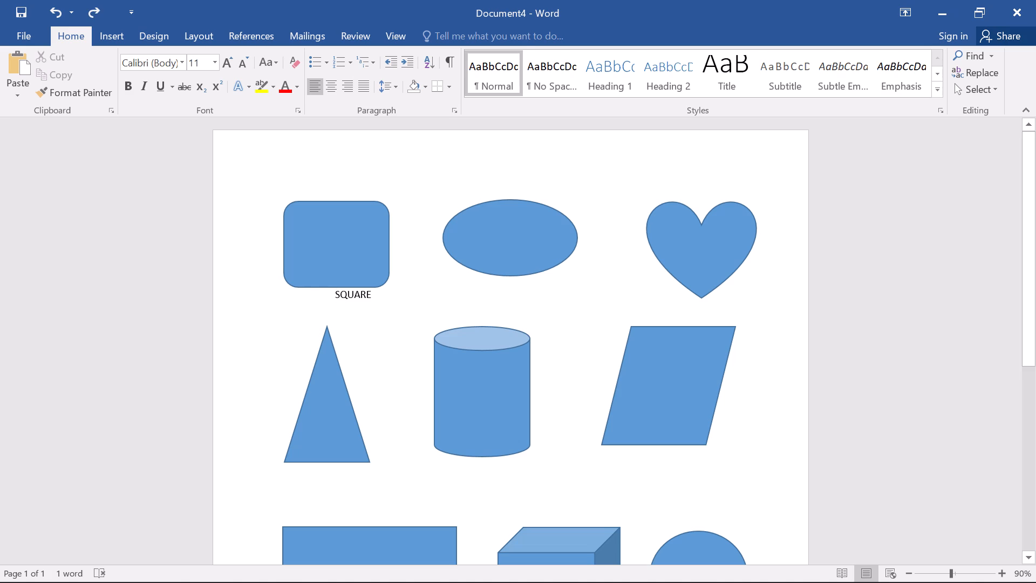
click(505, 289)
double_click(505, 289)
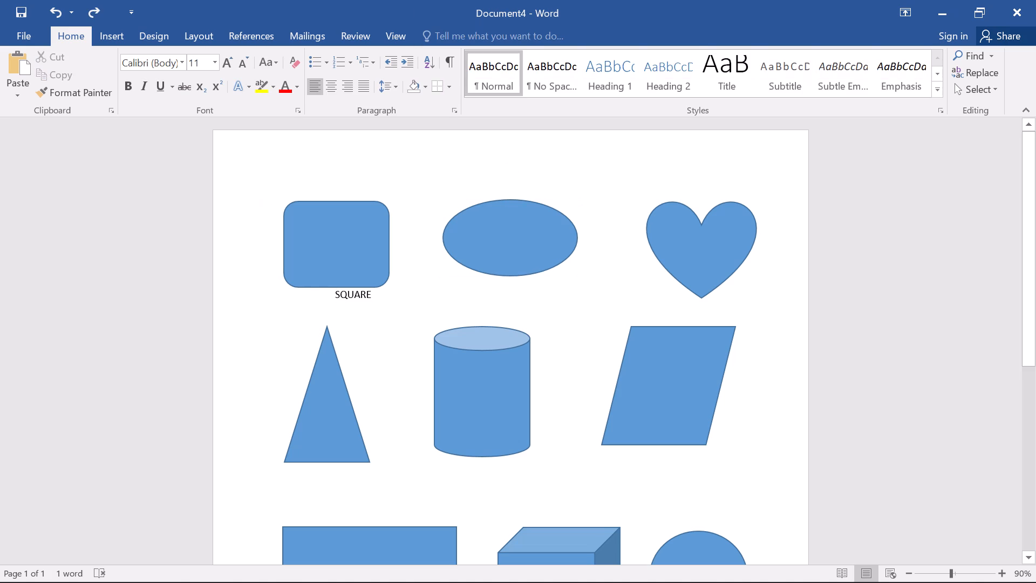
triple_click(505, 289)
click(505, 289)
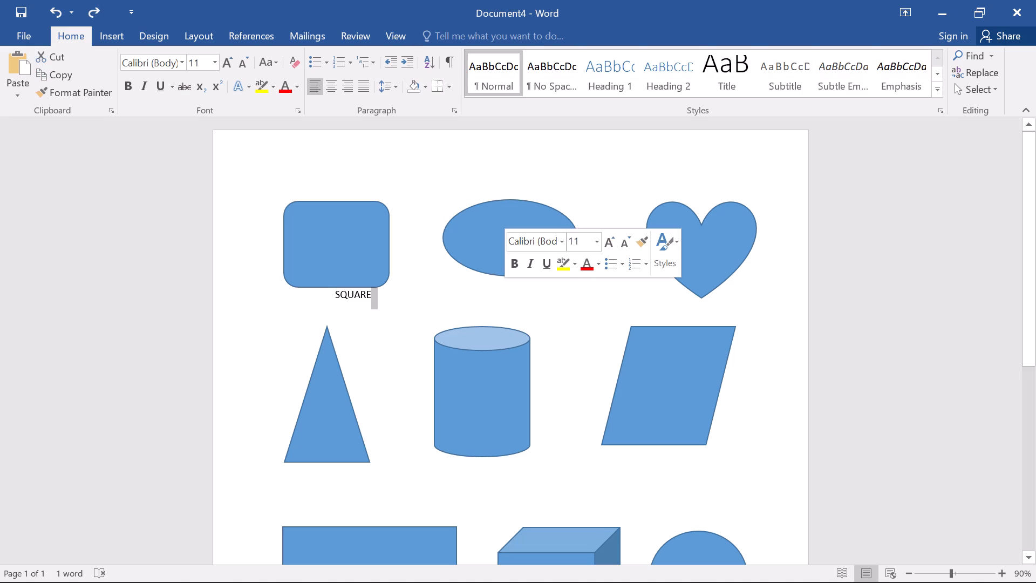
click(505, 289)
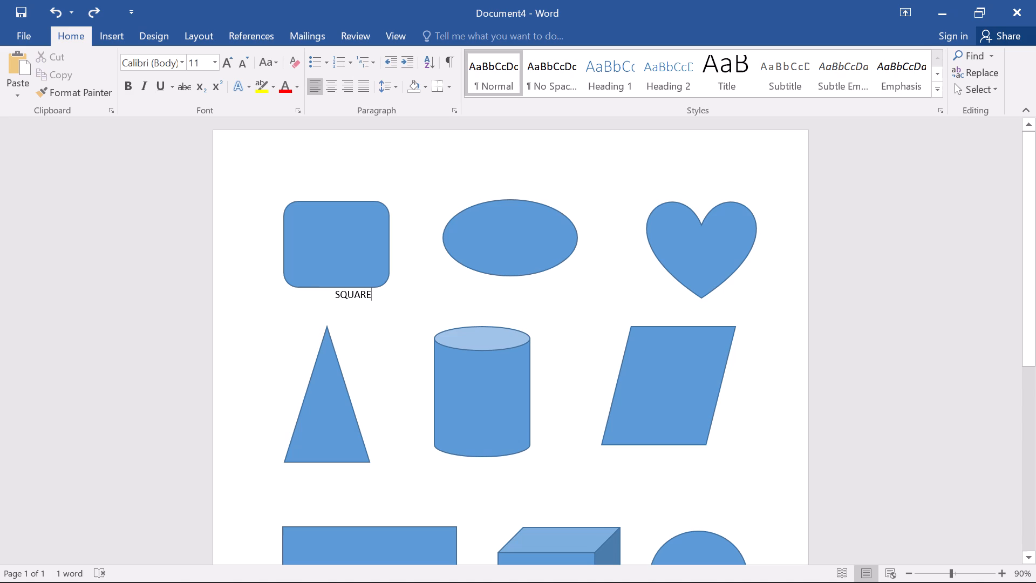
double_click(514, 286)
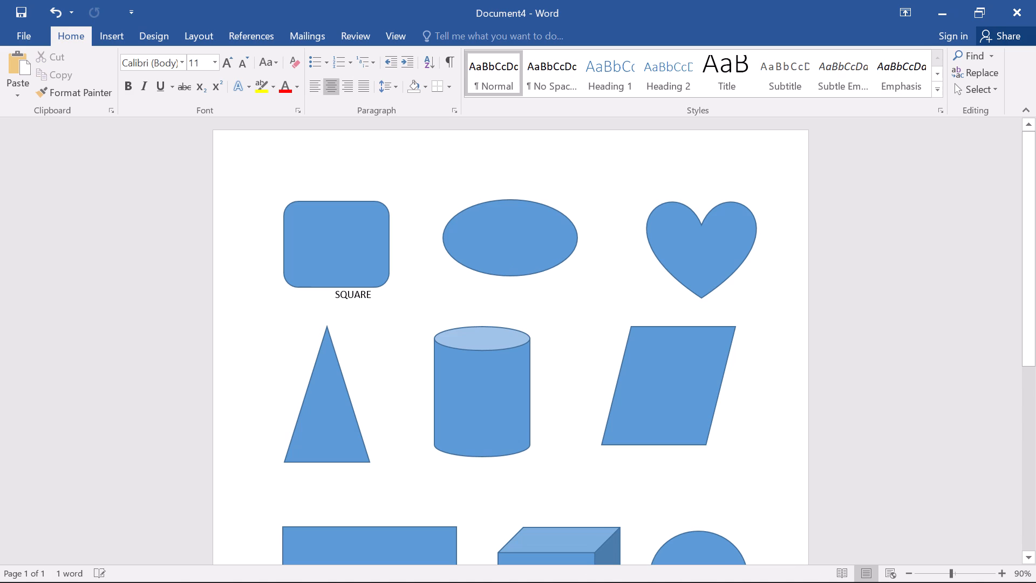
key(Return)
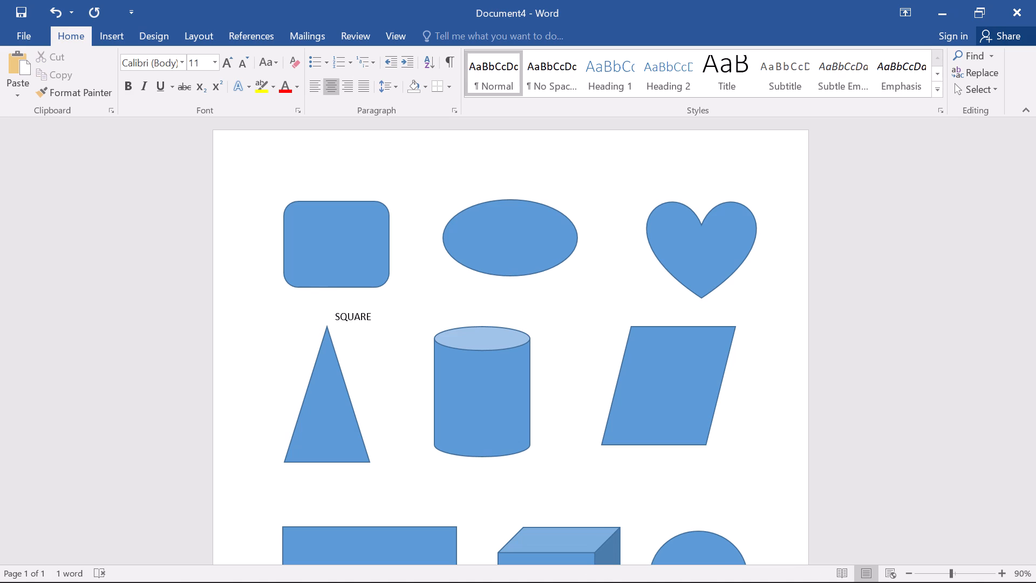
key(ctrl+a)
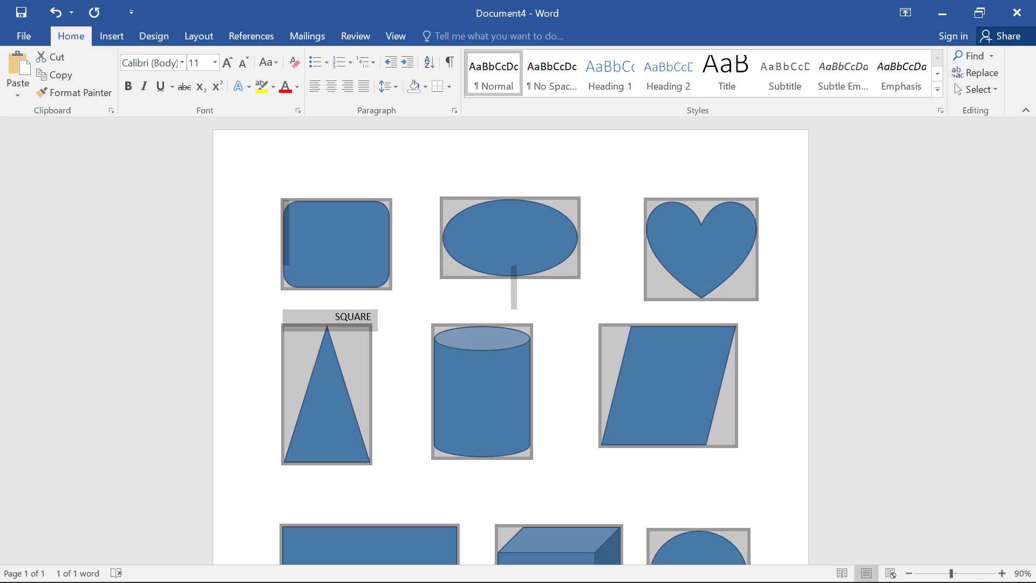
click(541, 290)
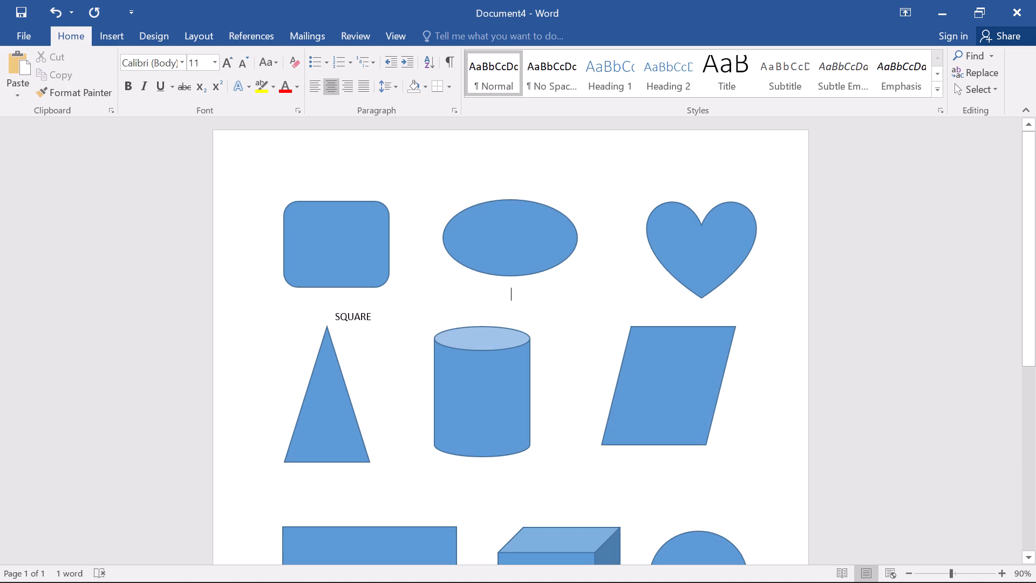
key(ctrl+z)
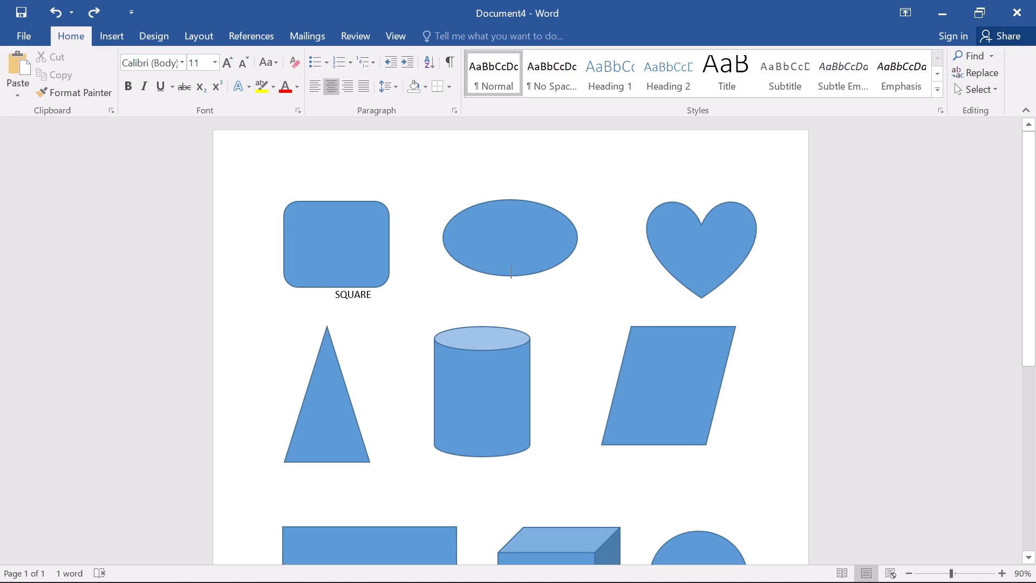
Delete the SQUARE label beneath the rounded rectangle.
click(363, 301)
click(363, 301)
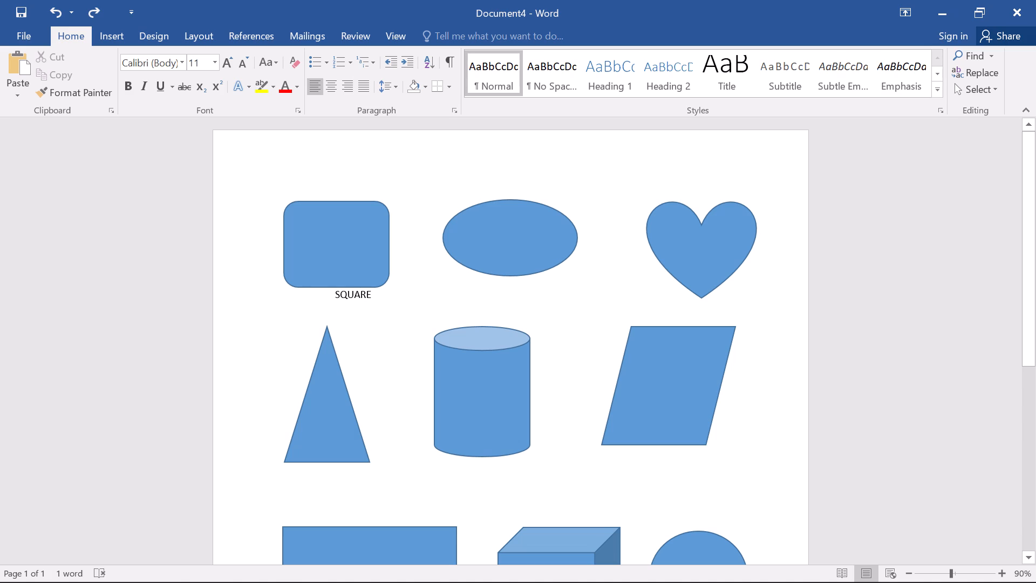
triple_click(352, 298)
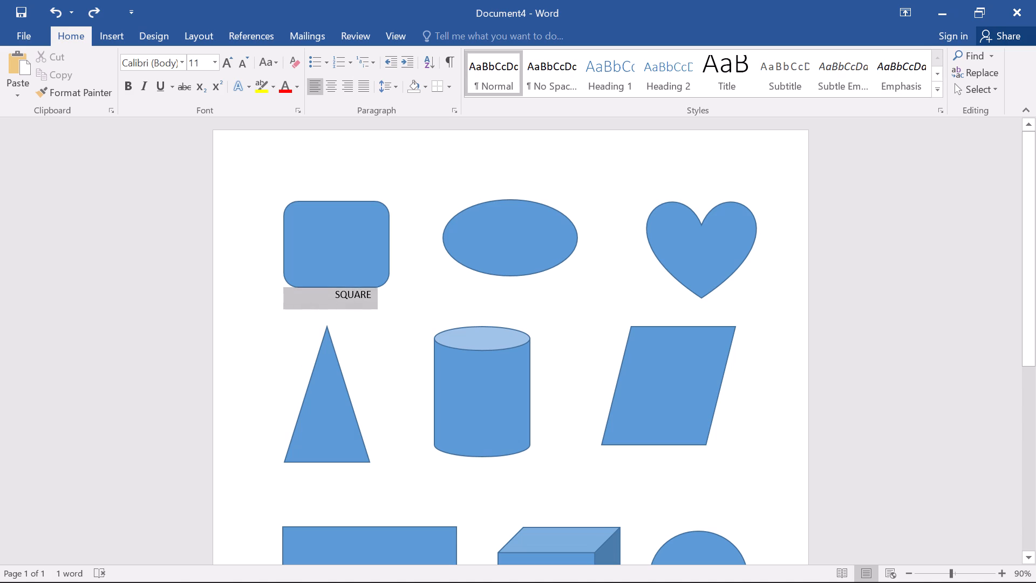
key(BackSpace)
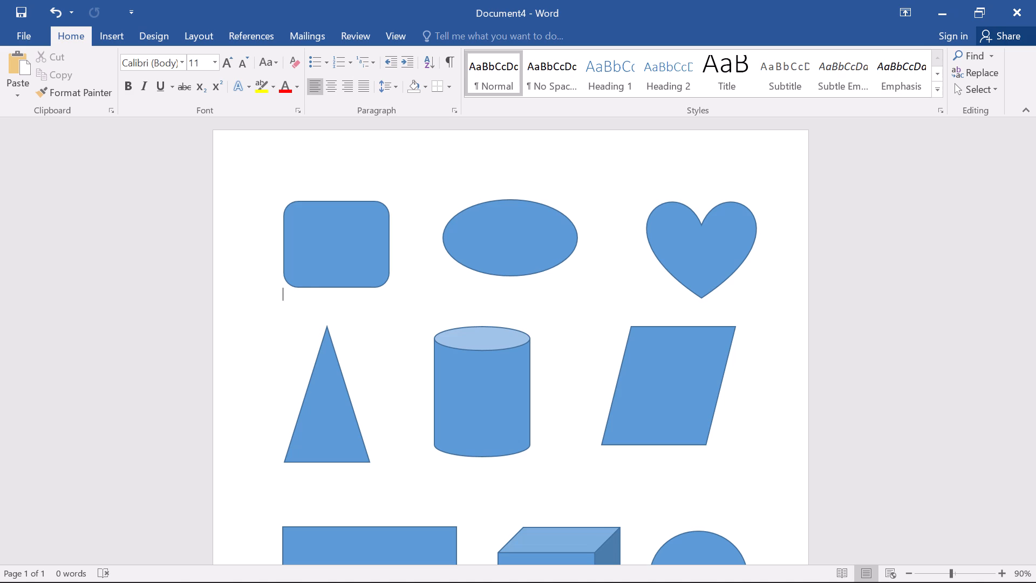
Insert a Simple Text Box and shrink it to about 0.35" high and 1.12" wide just above the cylinder.
click(112, 36)
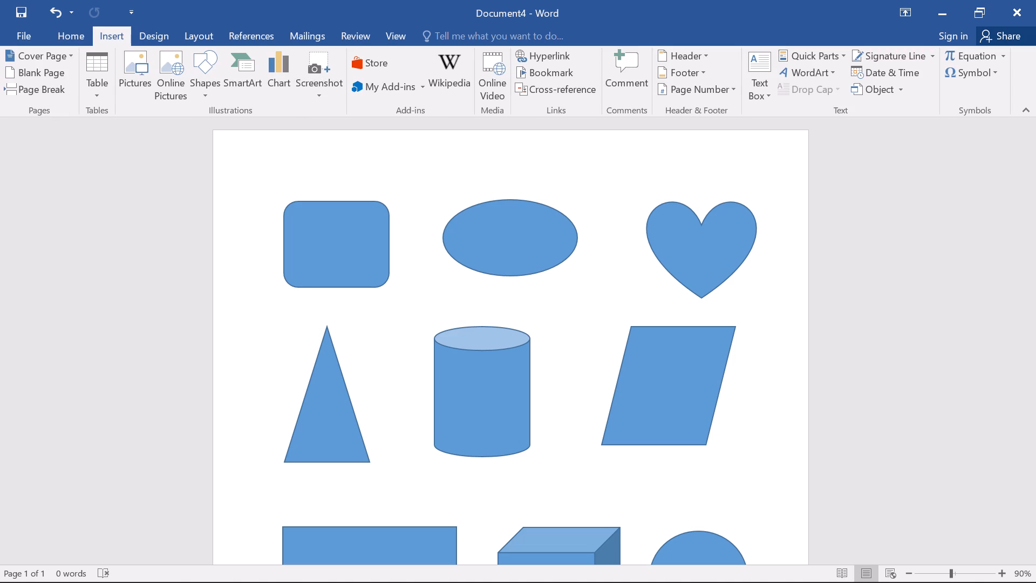
click(752, 95)
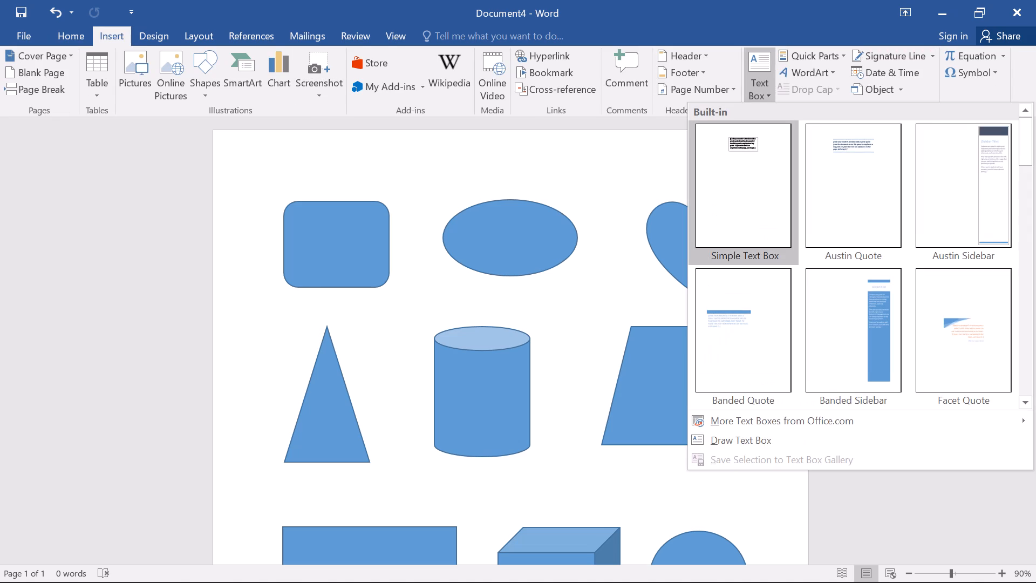
click(744, 143)
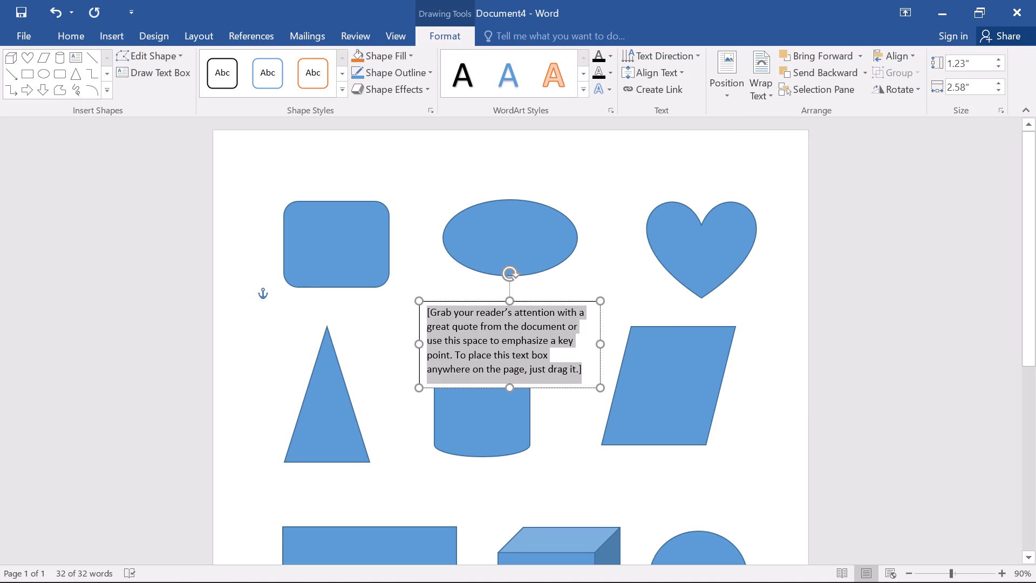
drag(599, 385, 541, 323)
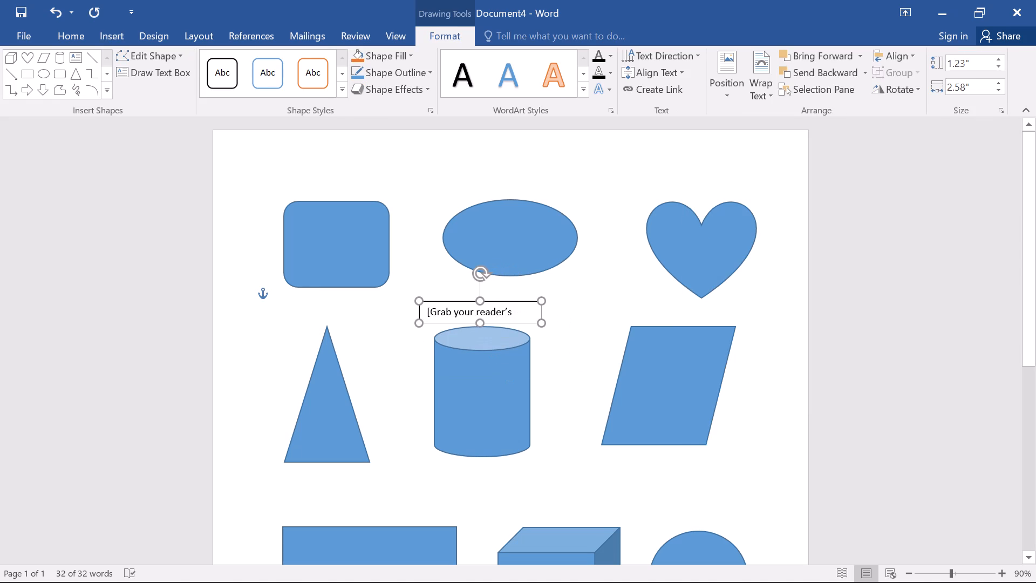
drag(541, 323, 499, 326)
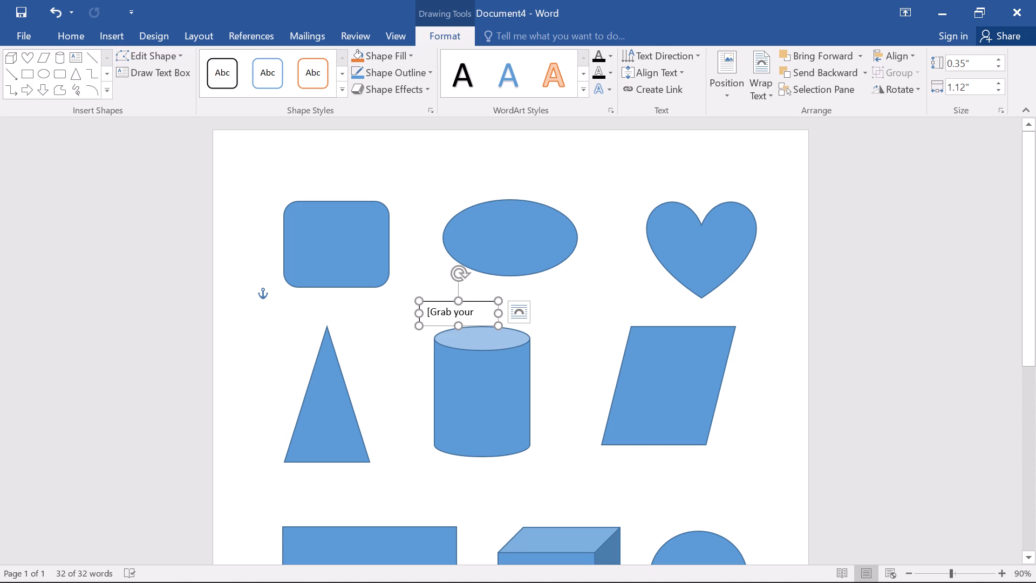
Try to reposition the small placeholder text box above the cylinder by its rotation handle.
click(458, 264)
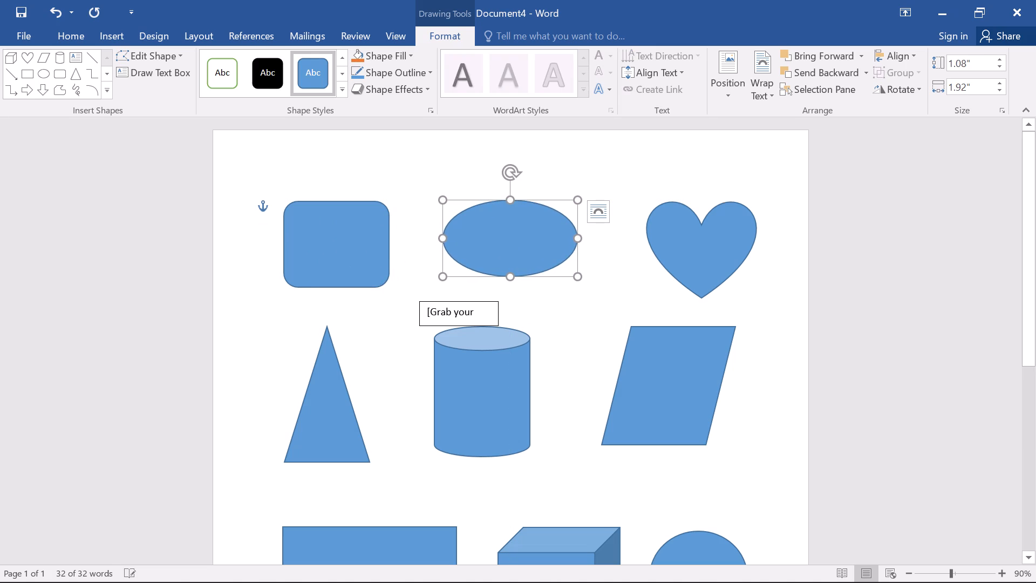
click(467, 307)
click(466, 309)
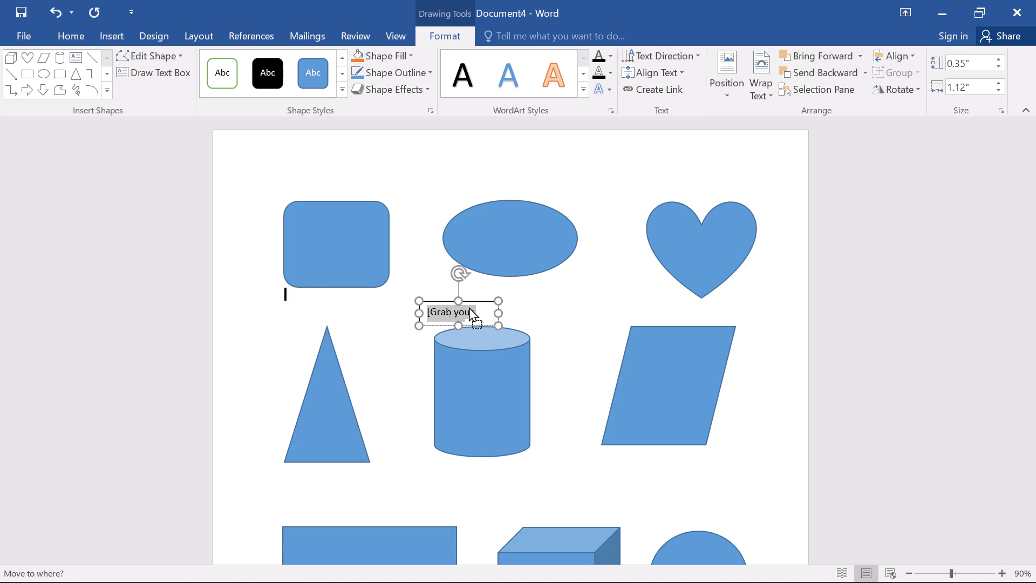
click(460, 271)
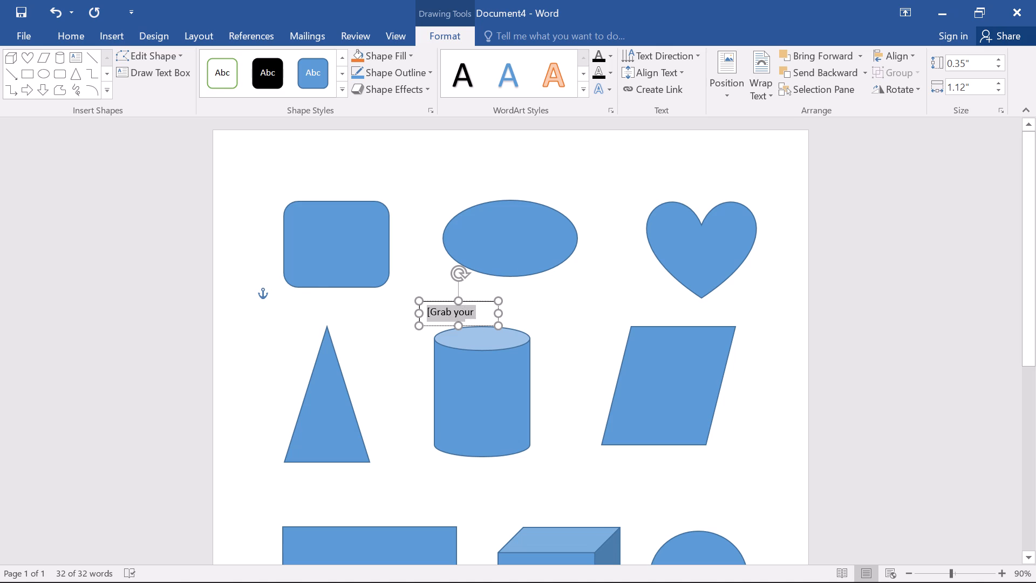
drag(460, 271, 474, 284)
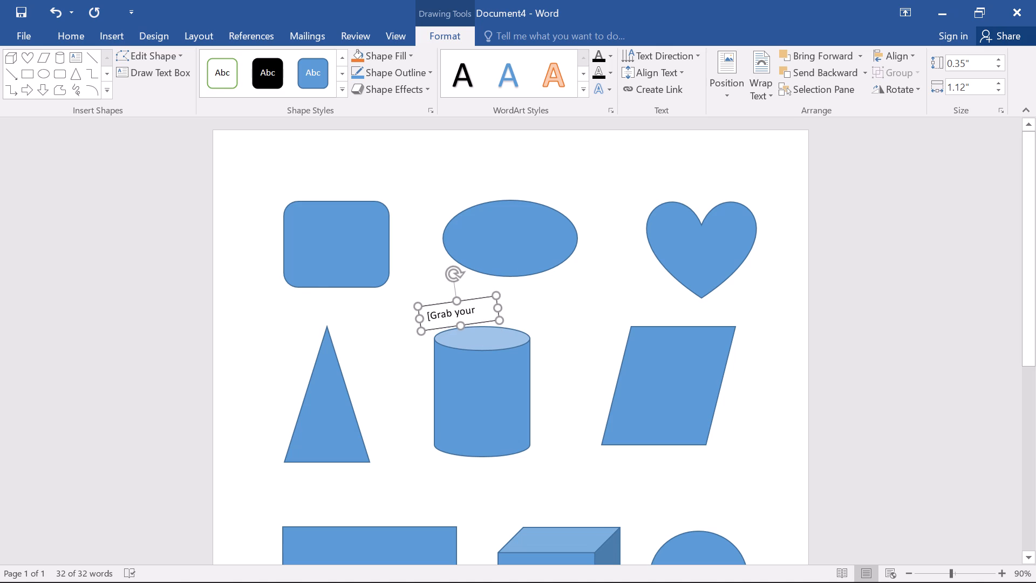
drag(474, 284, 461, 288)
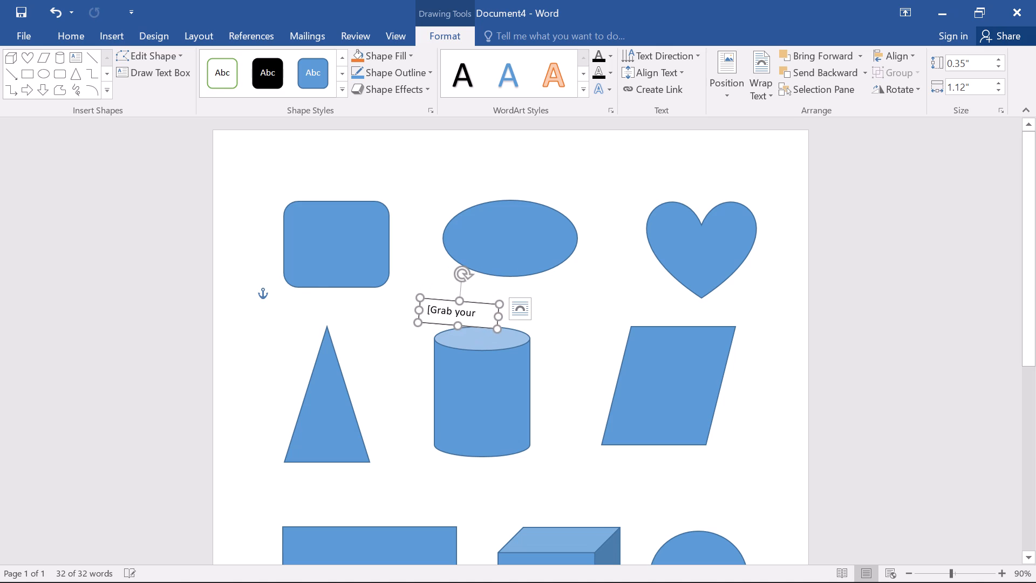
Stretch the text box to beneath the rounded rectangle, level its rotation, and trim it to about 1.54" wide.
drag(501, 316, 270, 300)
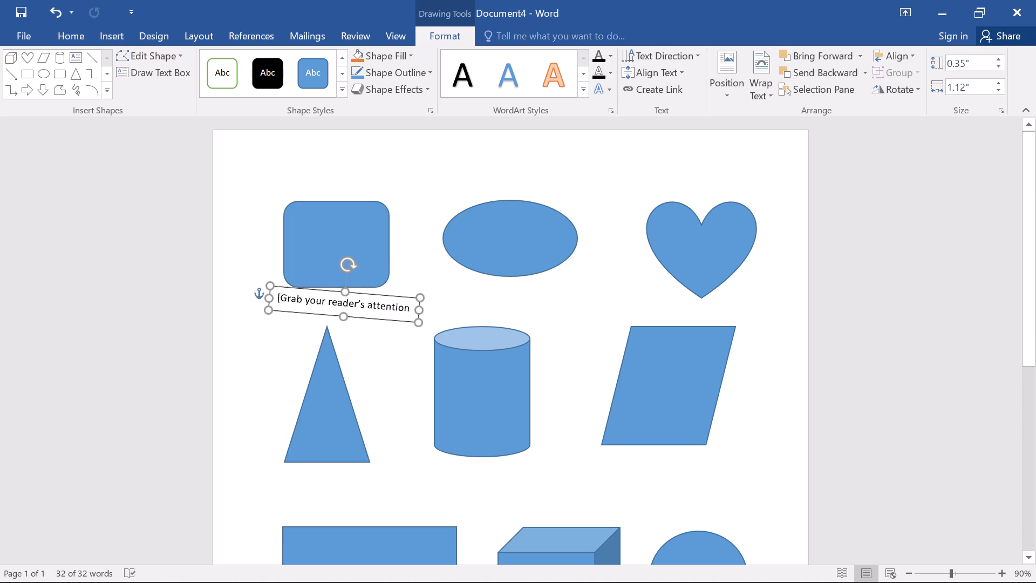
drag(270, 300, 263, 305)
drag(344, 262, 339, 253)
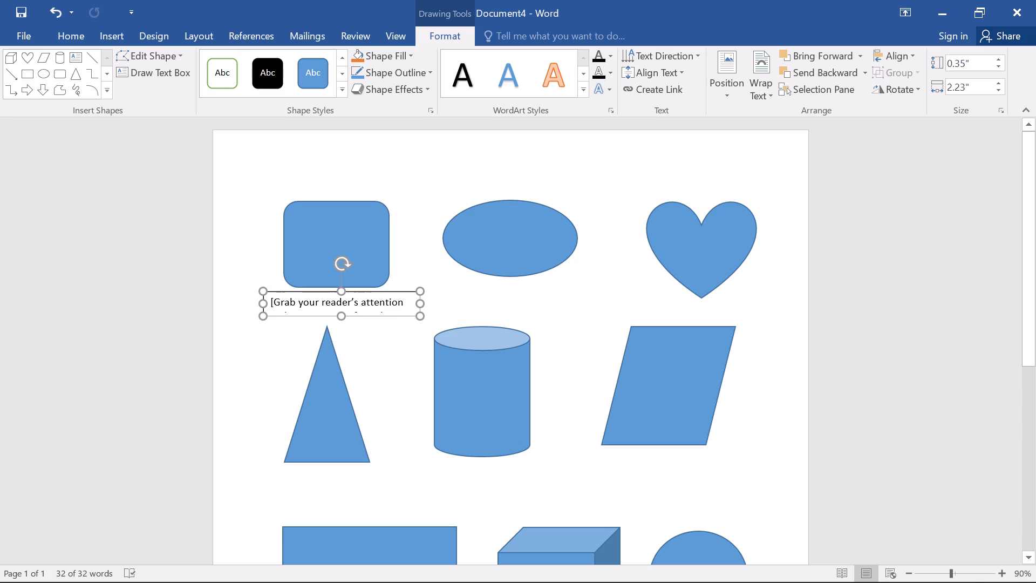
drag(339, 253, 327, 247)
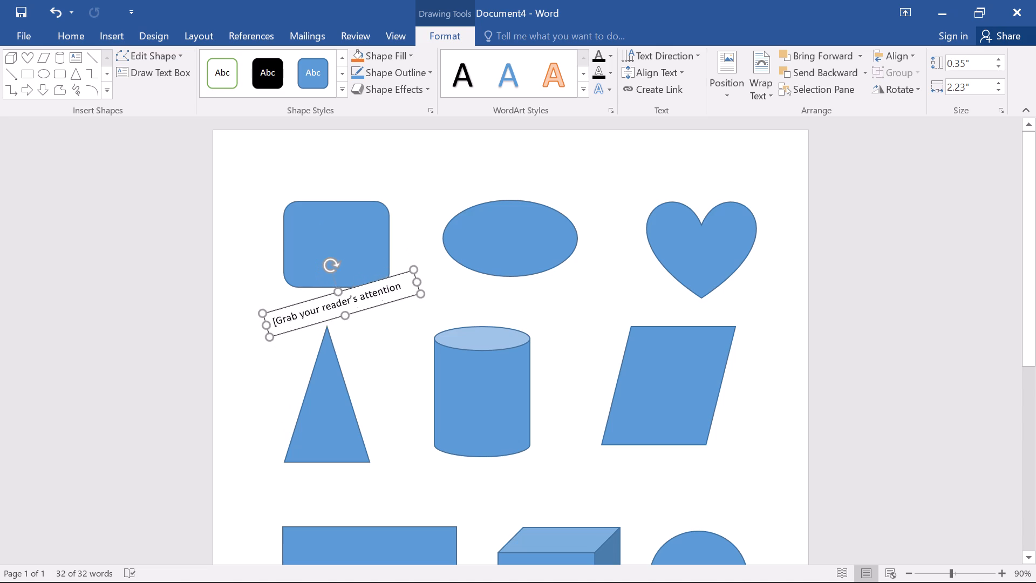
drag(327, 247, 339, 251)
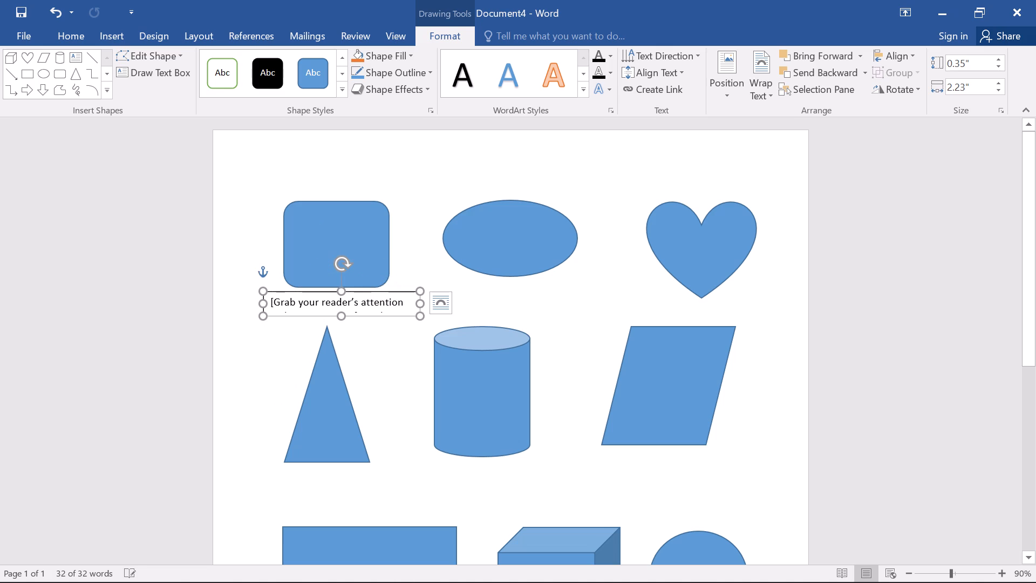
drag(419, 303, 390, 303)
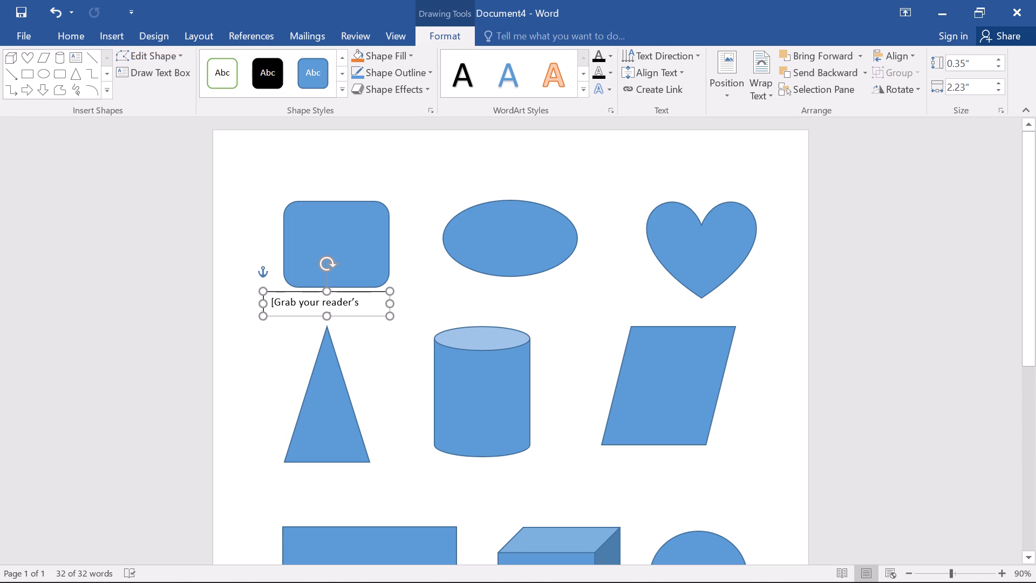
click(261, 302)
drag(261, 302, 281, 302)
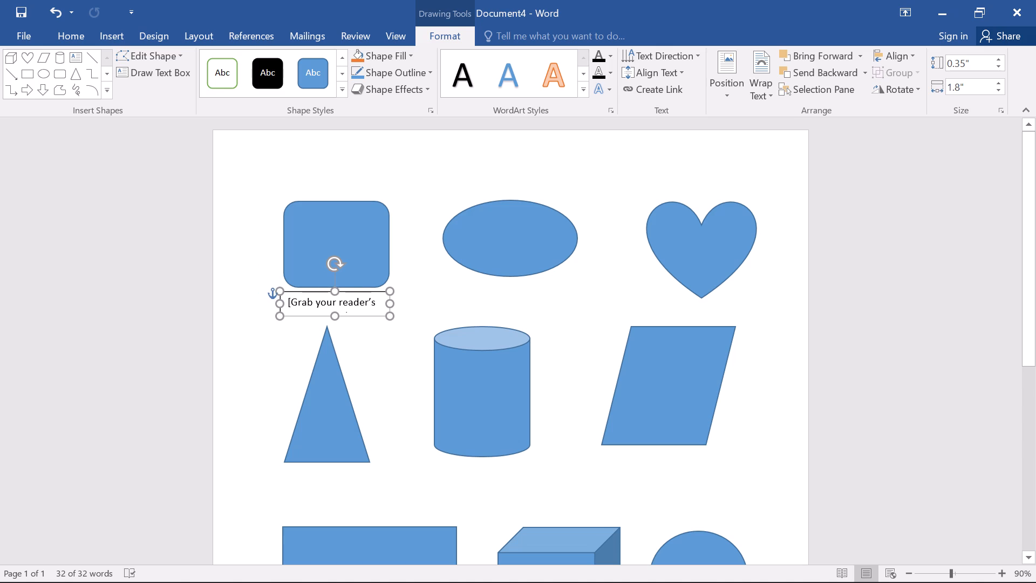
drag(281, 302, 282, 302)
Replace the placeholder text in the box beneath the rounded rectangle with SQUARE.
double_click(303, 302)
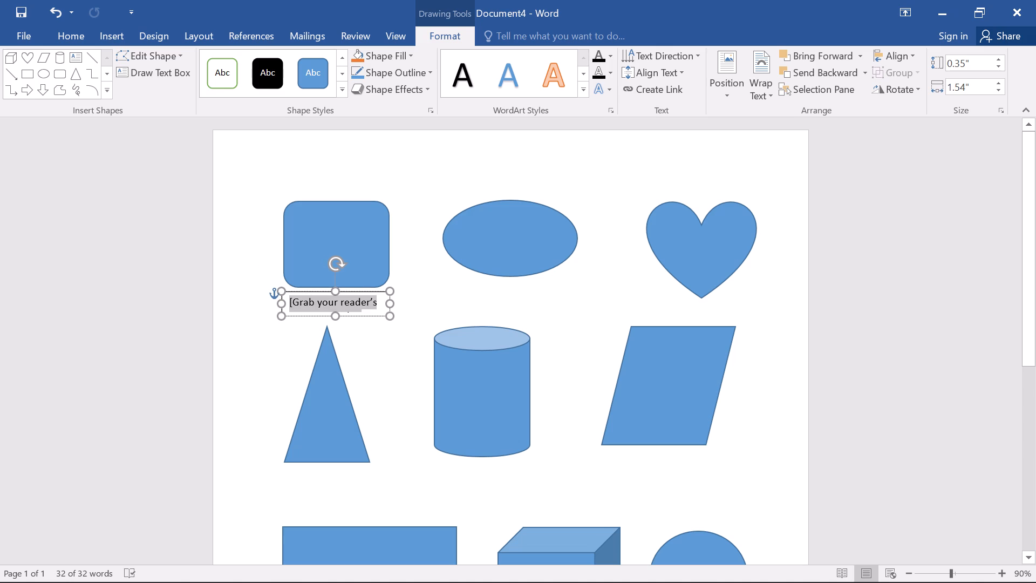
key(ctrl+a)
key(BackSpace)
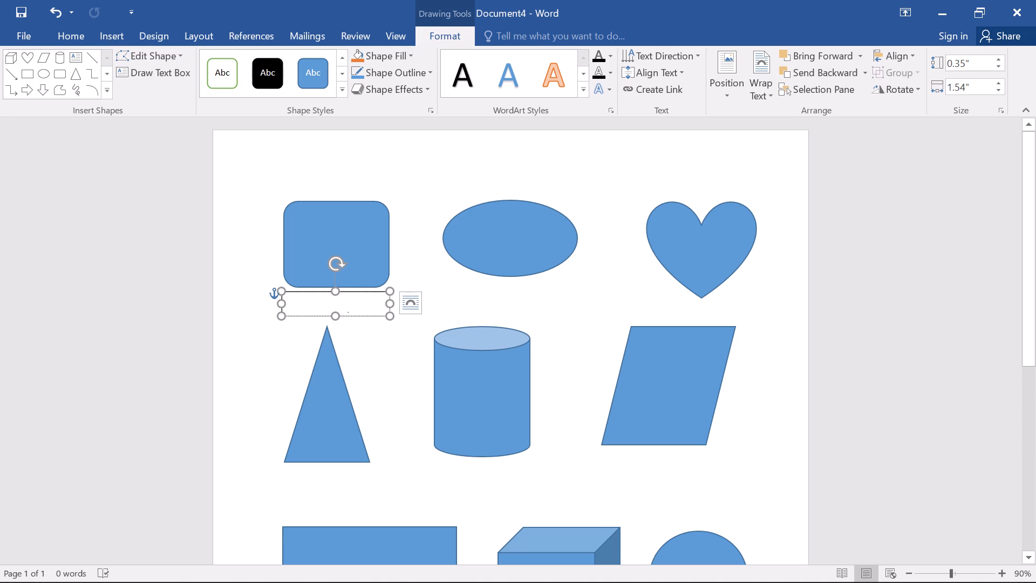
text(SQUARE)
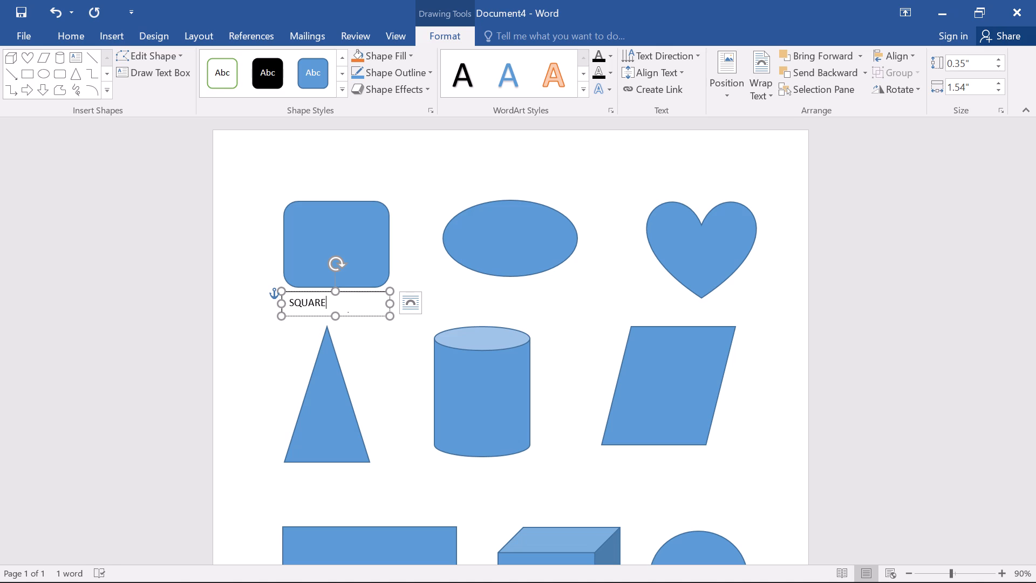
key(Return)
click(464, 304)
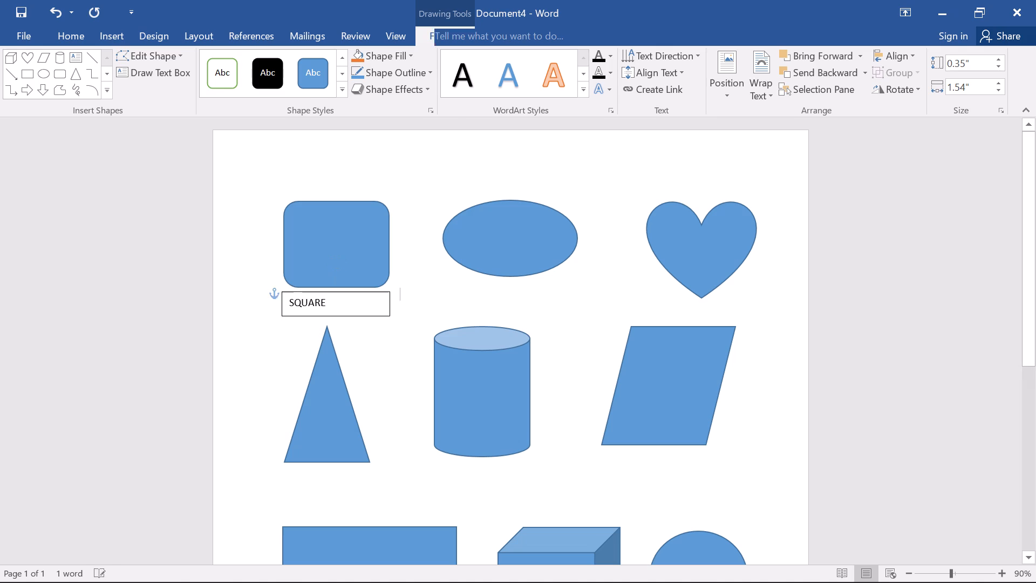
Shift the SQUARE label toward the middle of its text box with leading spaces.
click(287, 304)
key(space)
key(space)
key(space)
key(space)
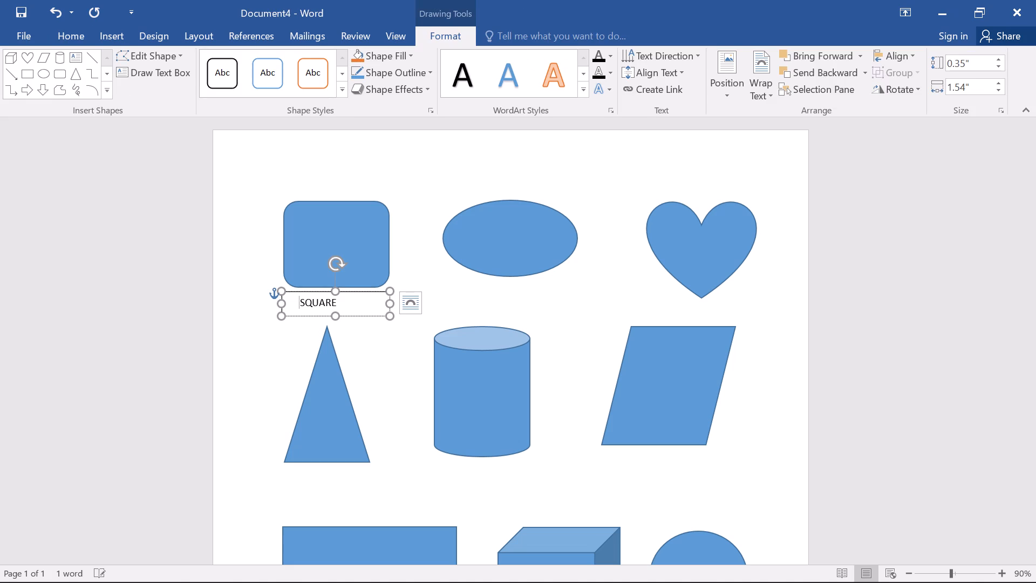
key(space)
key(space)
key(space)
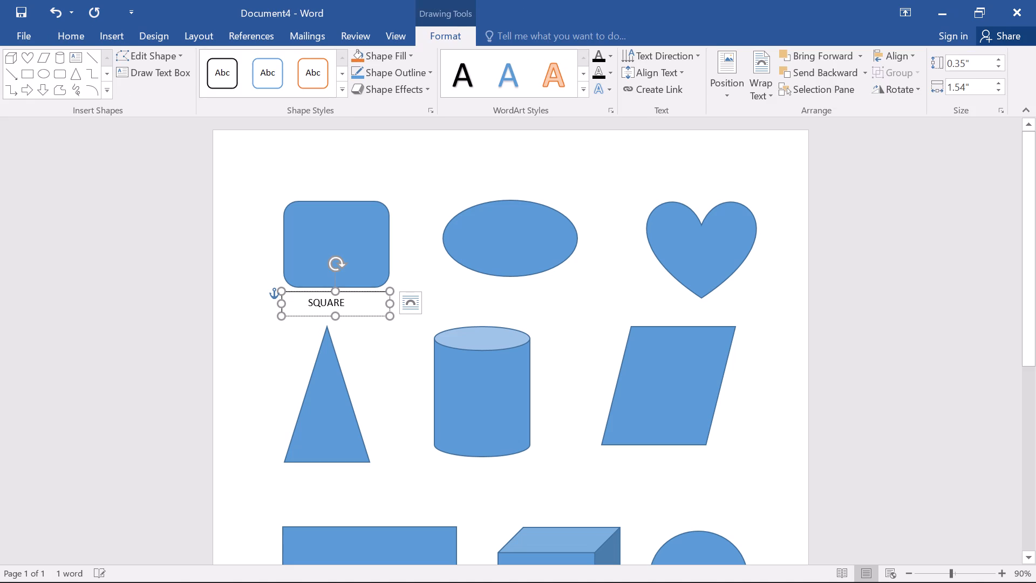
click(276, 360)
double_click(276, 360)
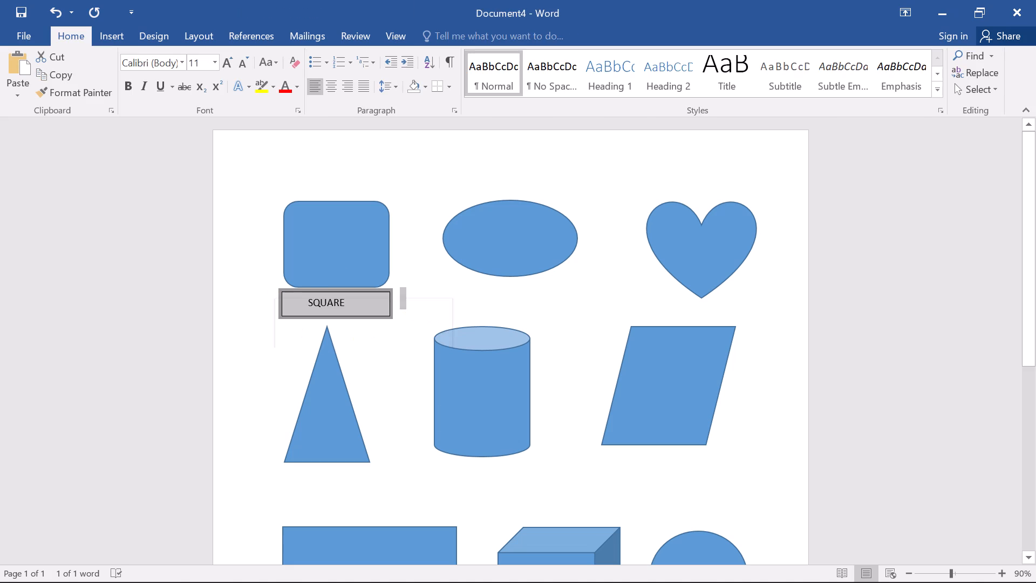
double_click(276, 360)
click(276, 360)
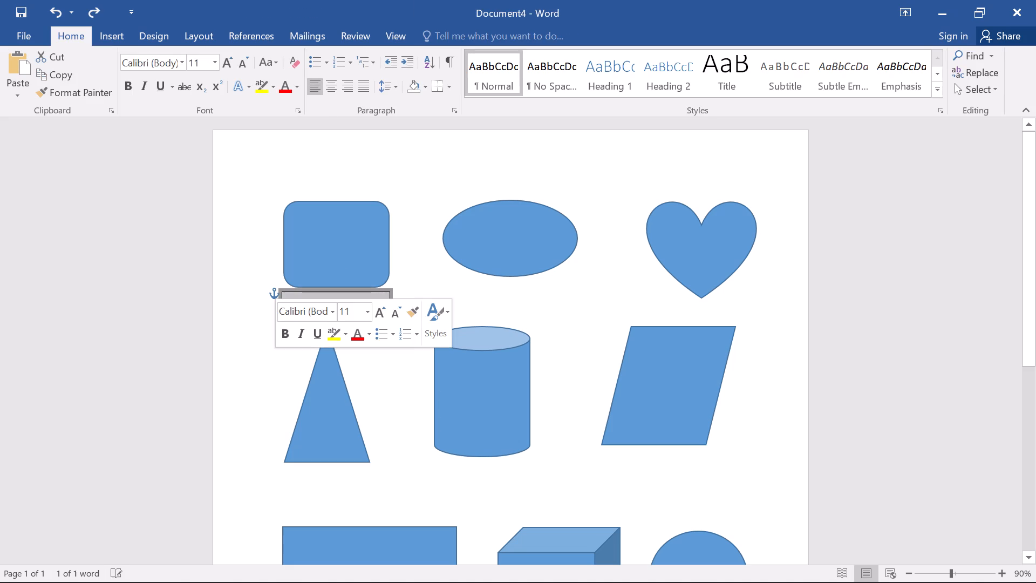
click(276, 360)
Insert a Simple Text Box between the oval and the cylinder and shrink it to about 0.32" high and 2.09" wide.
click(468, 291)
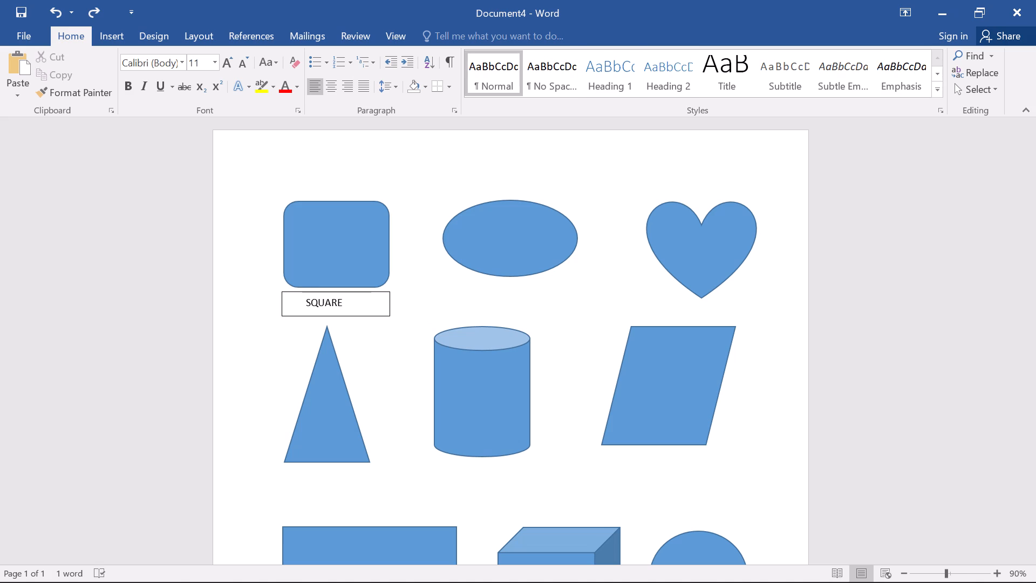
click(114, 35)
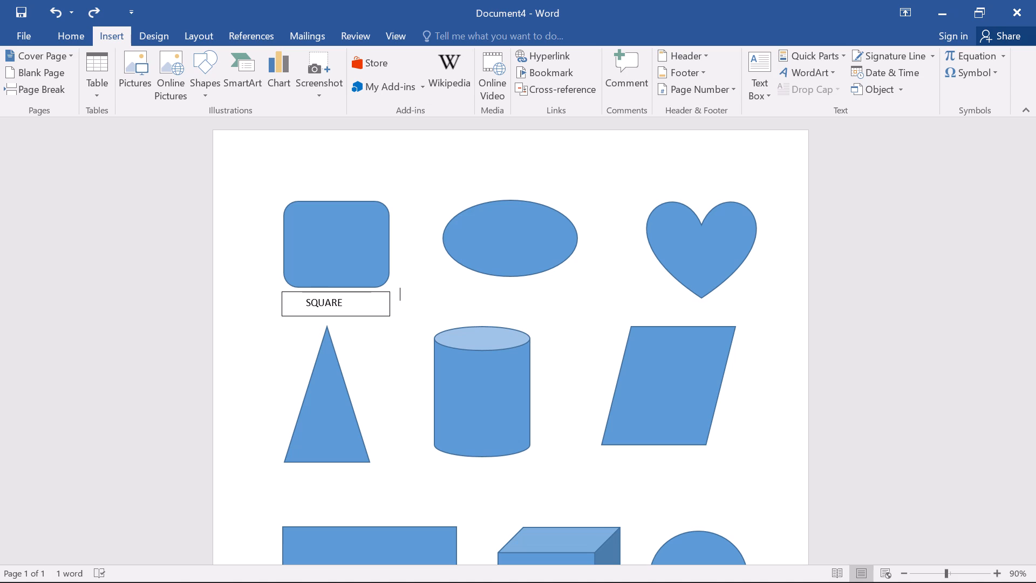
click(765, 87)
click(747, 162)
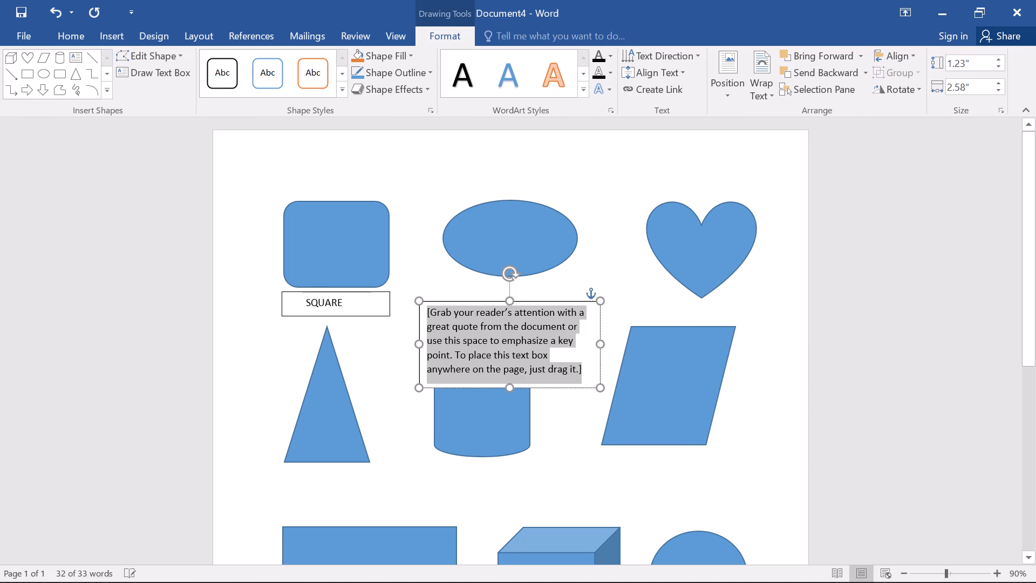
drag(598, 384, 595, 329)
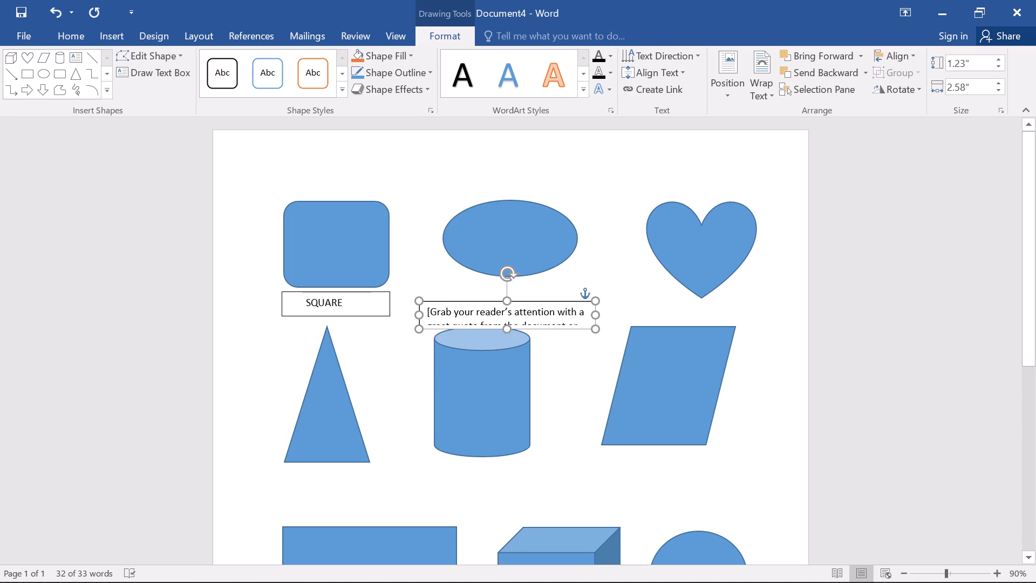
drag(595, 329, 563, 311)
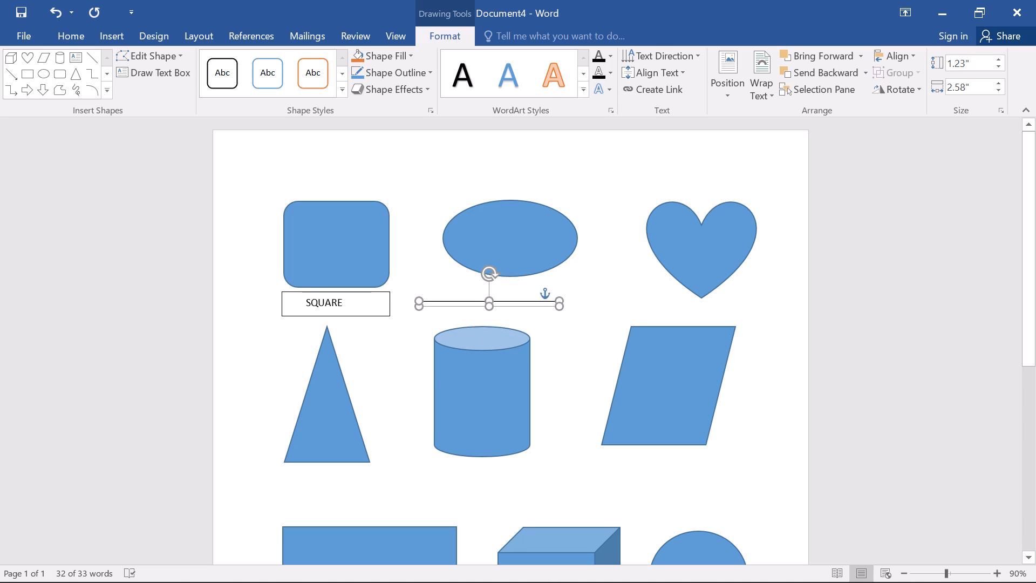
drag(563, 311, 566, 324)
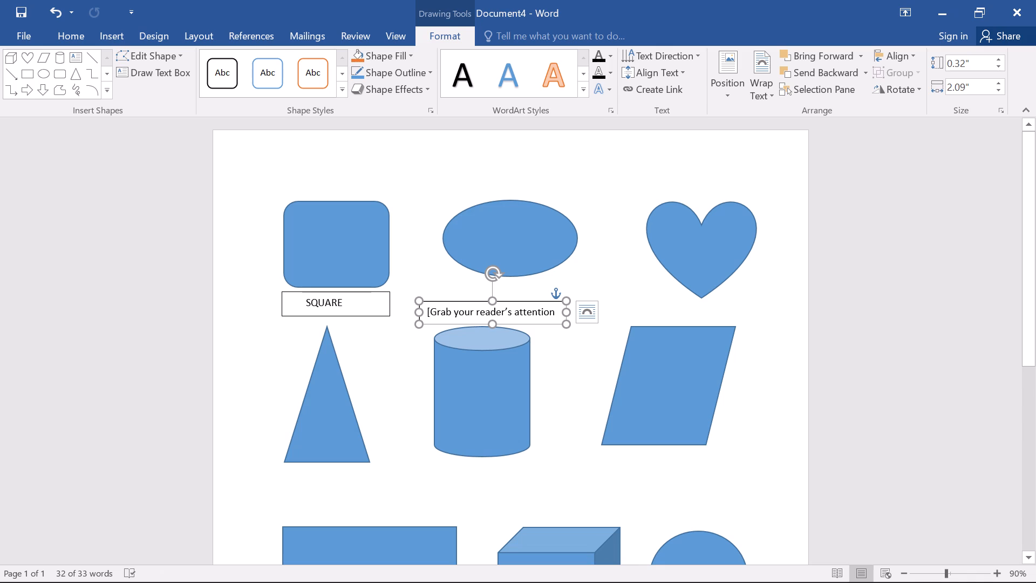
Move the new placeholder text box directly beneath the oval, centred on the page's vertical guide.
drag(462, 302, 466, 284)
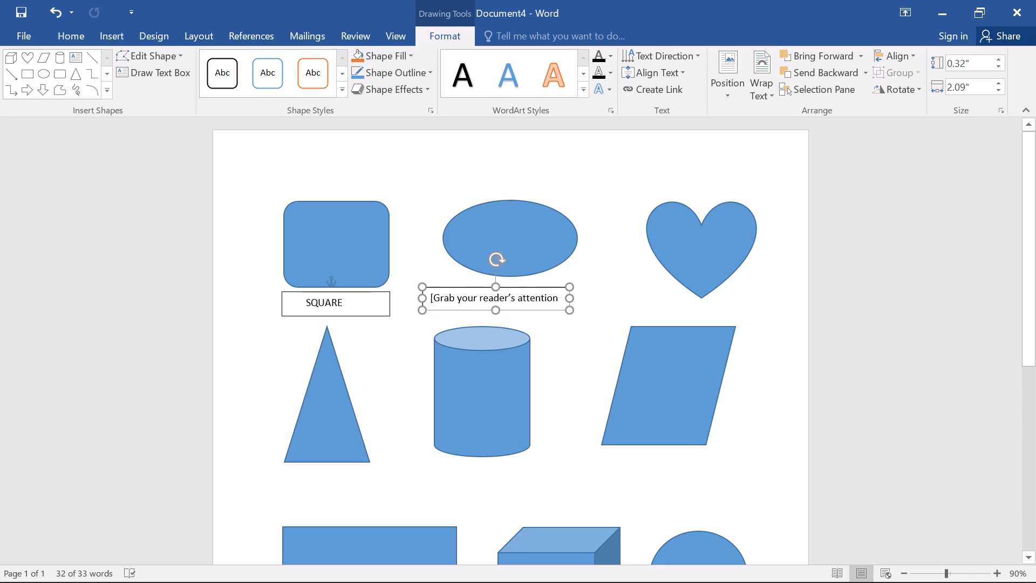
drag(466, 284, 481, 289)
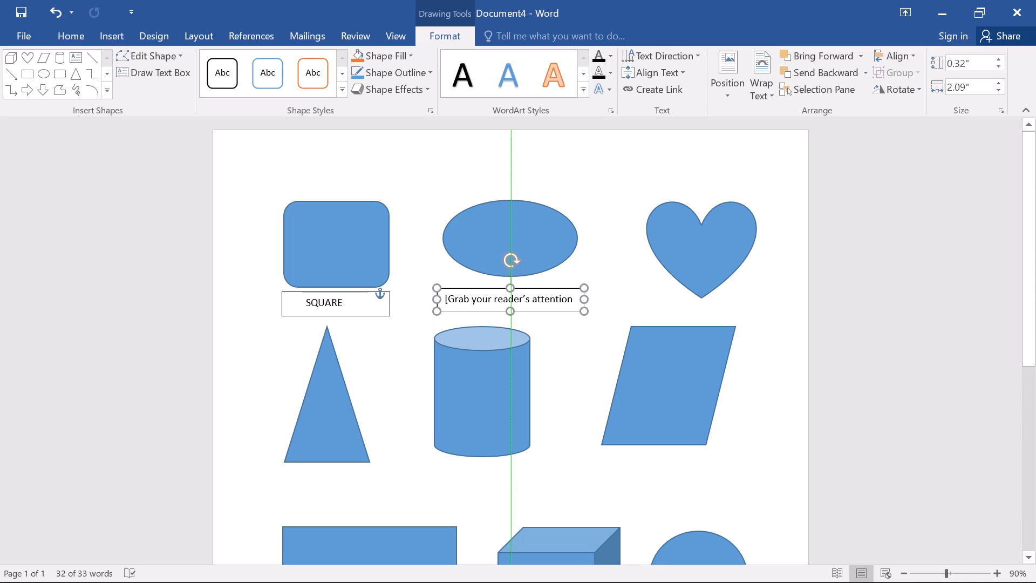
drag(481, 289, 486, 291)
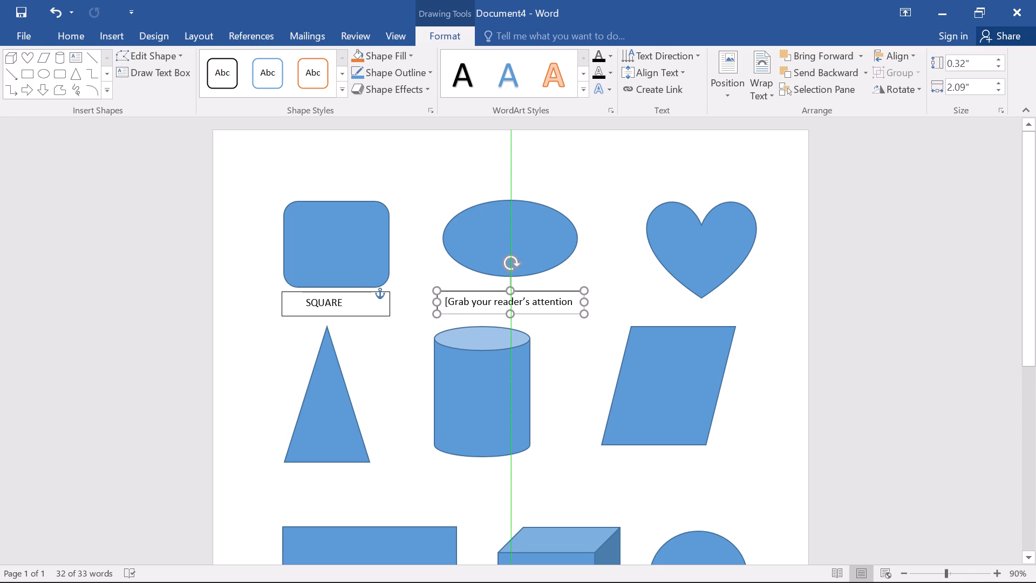
drag(486, 291, 489, 287)
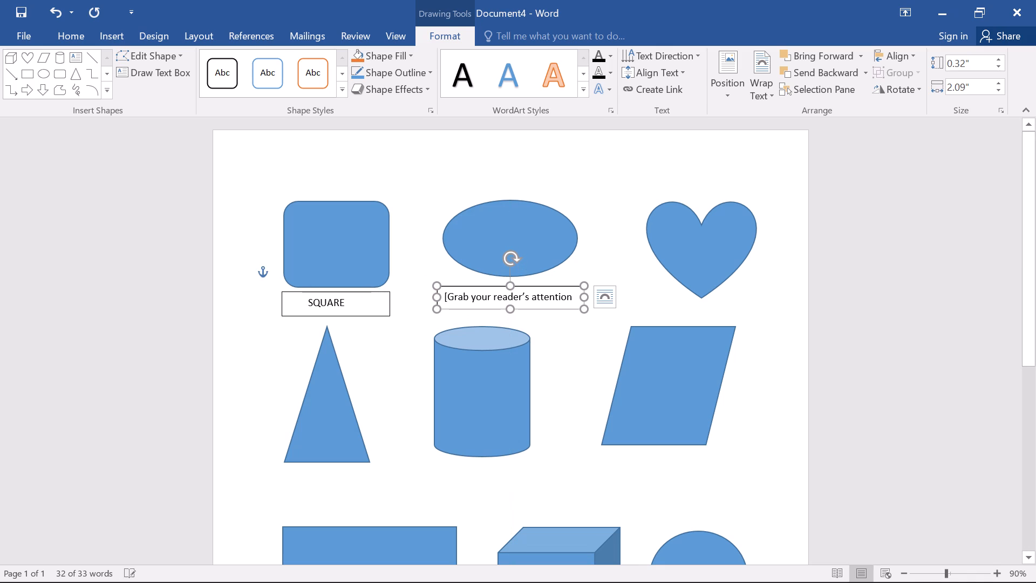
Replace the placeholder text in the box beneath the oval with OVAL.
click(505, 304)
key(ctrl+a)
key(BackSpace)
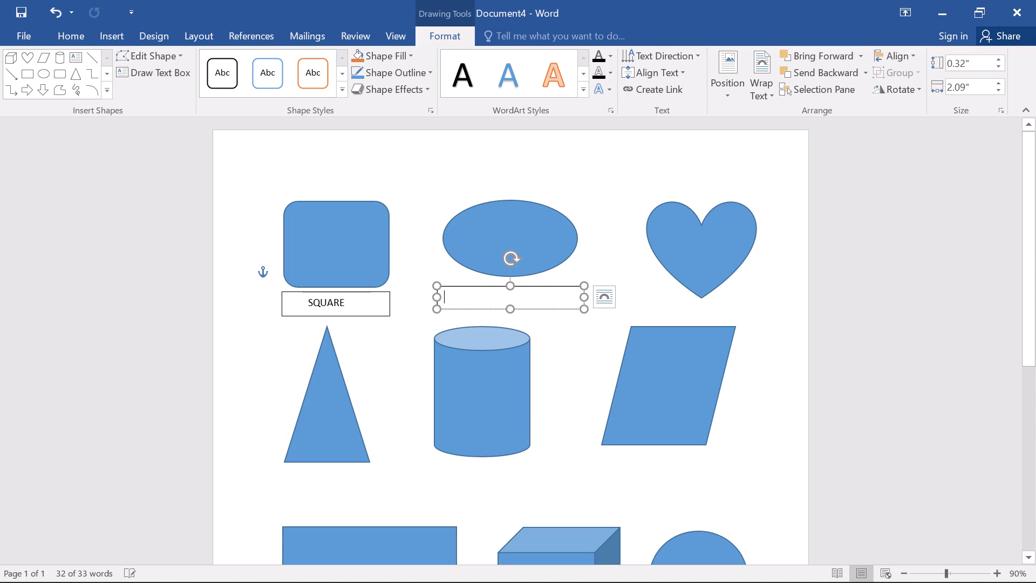
text(OVAL)
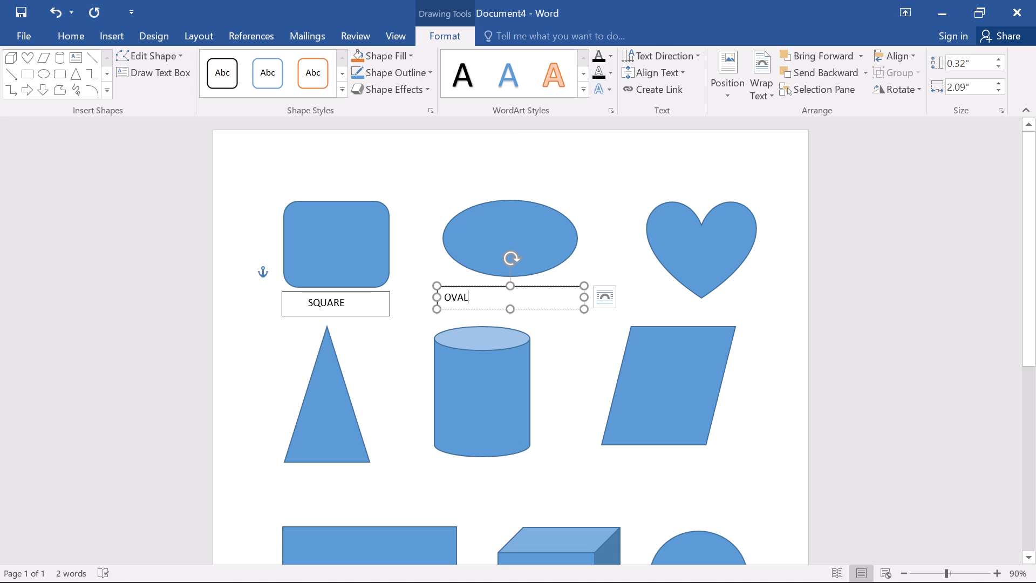
Shift the OVAL label to the middle of its text box with leading spaces, and leave the box.
key(Left)
key(Left)
key(Left)
key(Left)
key(space)
key(space)
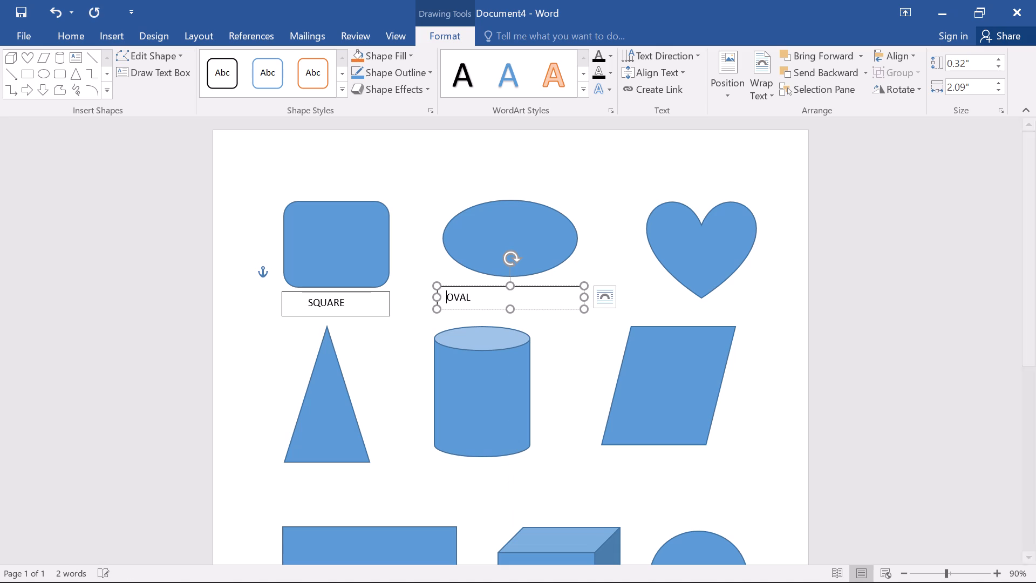
key(space)
click(582, 337)
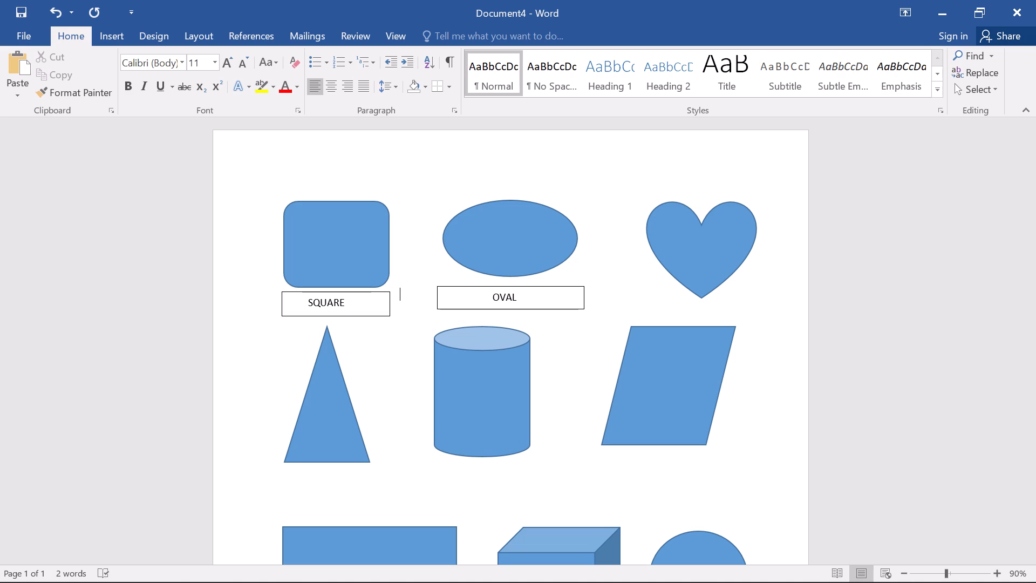
click(639, 288)
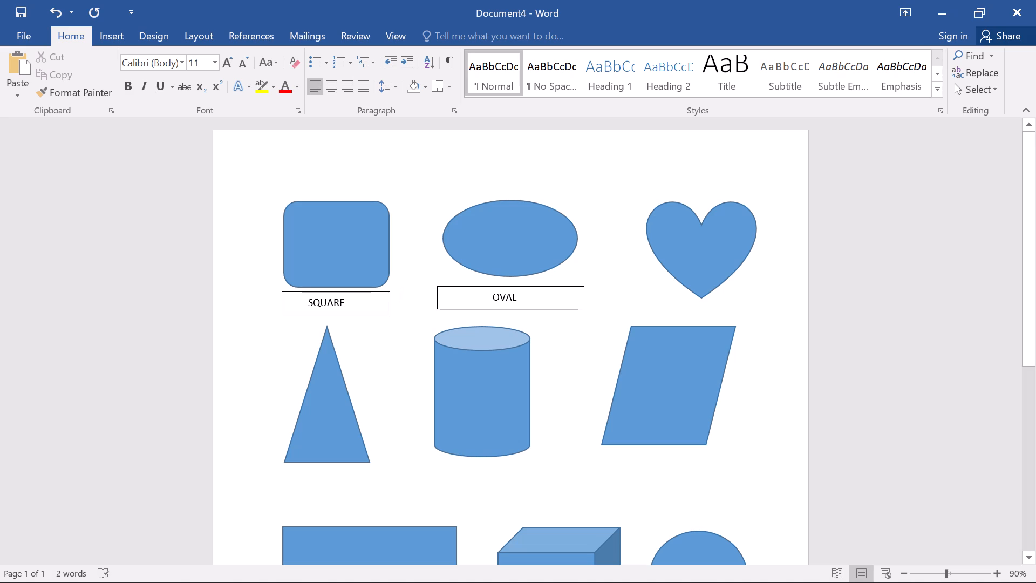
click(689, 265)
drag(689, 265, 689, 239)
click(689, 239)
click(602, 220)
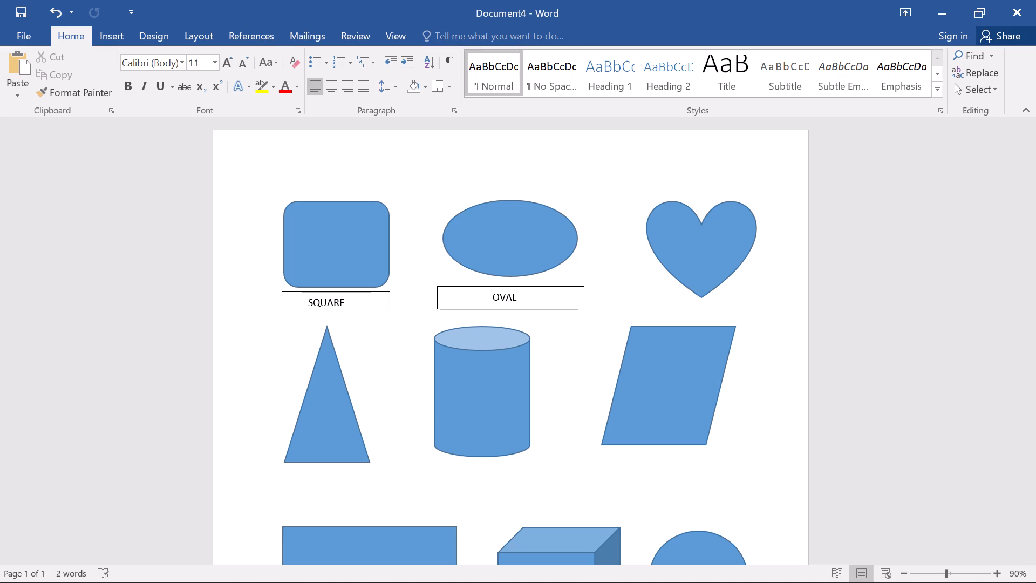
Insert a Simple Text Box and shrink it to about 0.59" high and 1.59" wide.
click(123, 32)
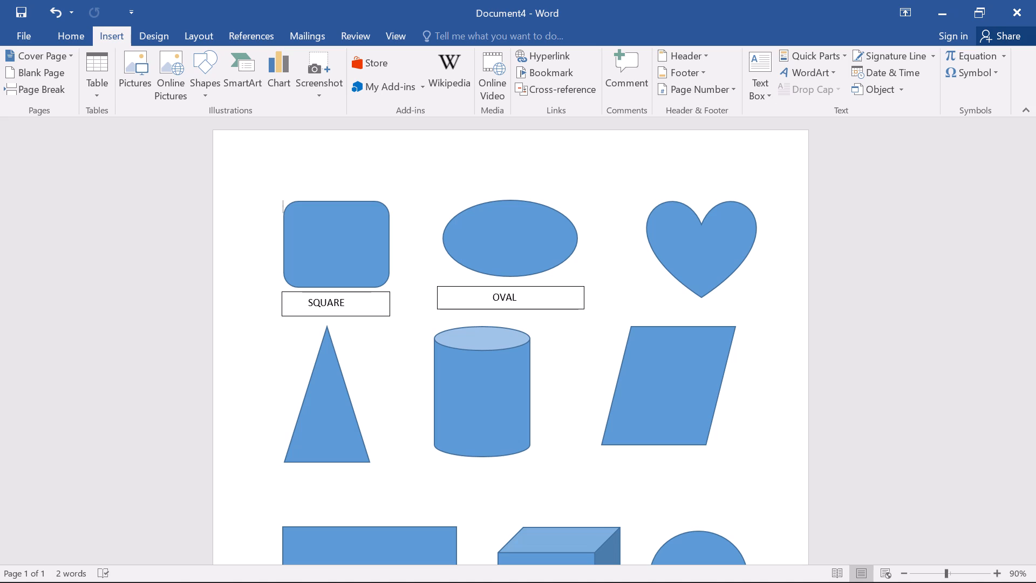
click(760, 85)
click(742, 143)
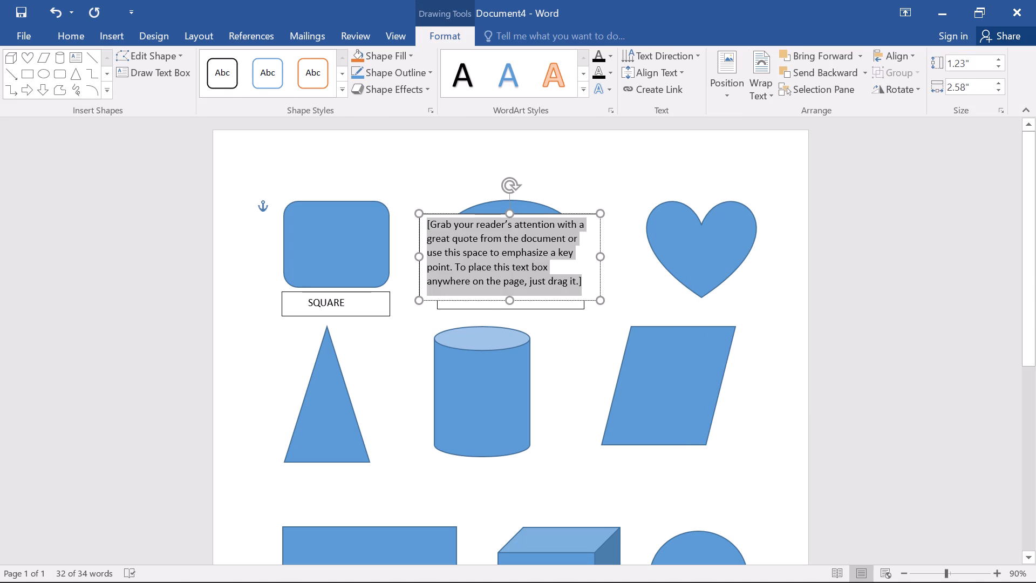
drag(511, 185, 635, 209)
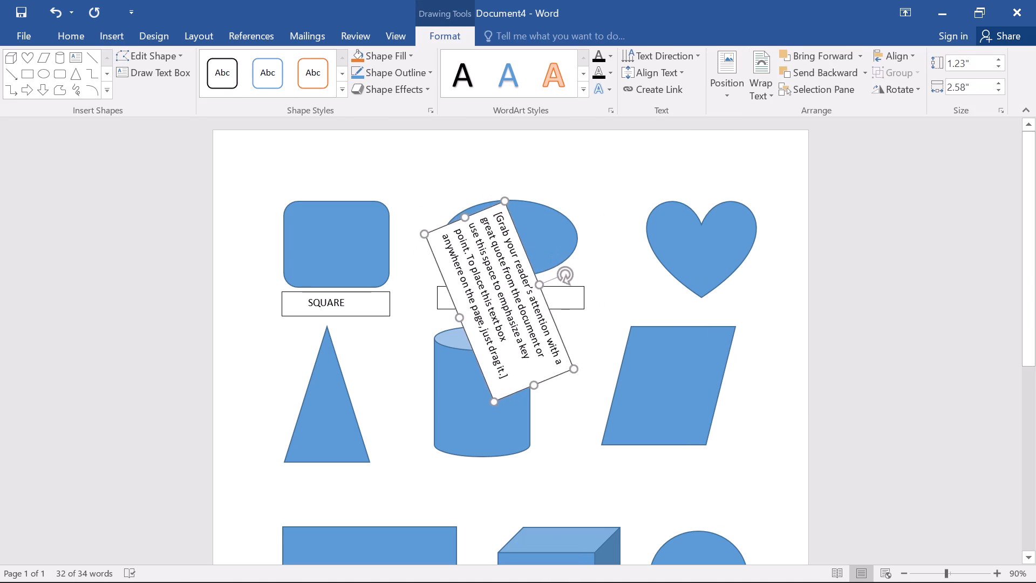
drag(635, 209, 510, 205)
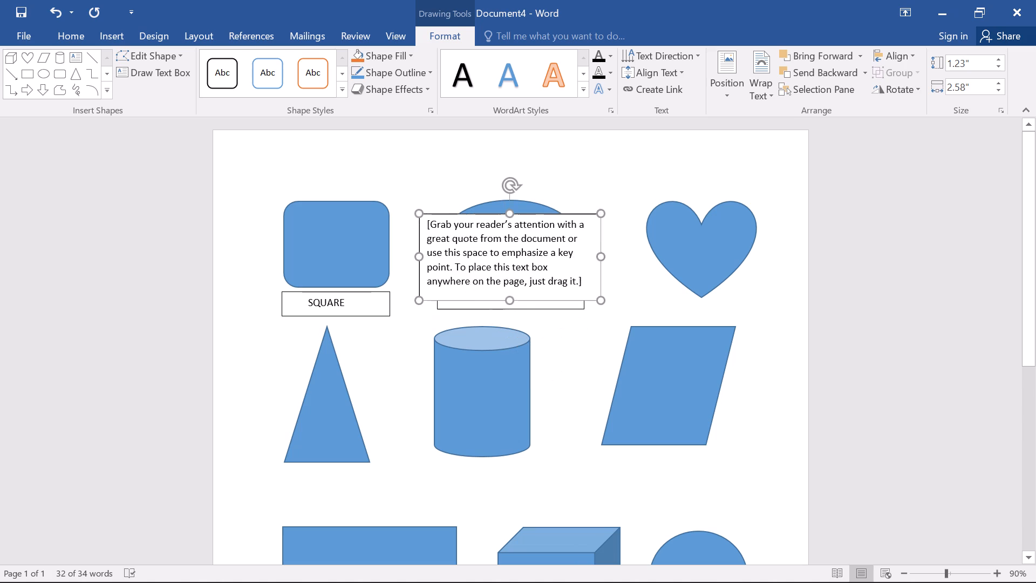
drag(510, 205, 516, 223)
drag(516, 223, 724, 313)
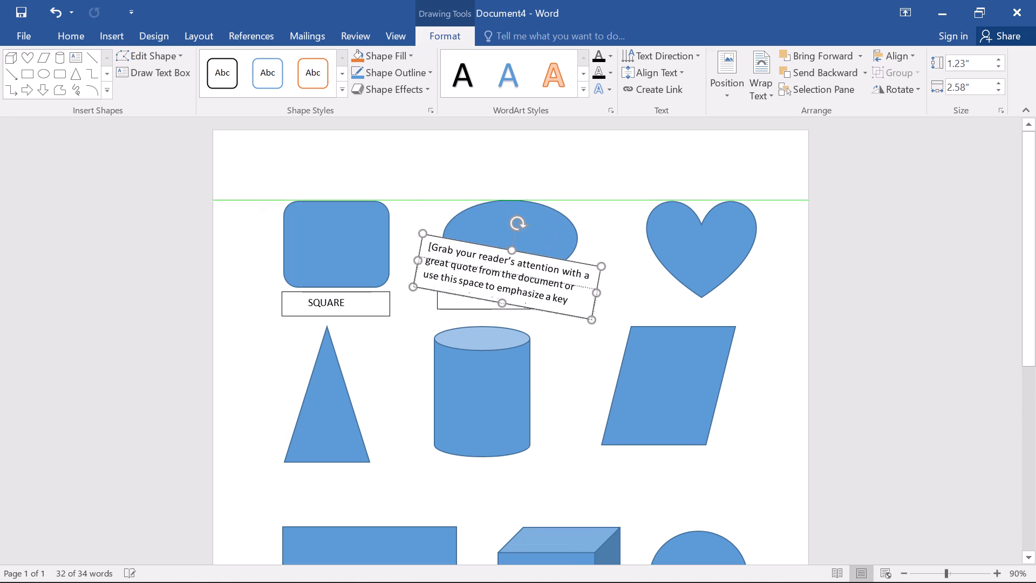
drag(724, 313, 570, 205)
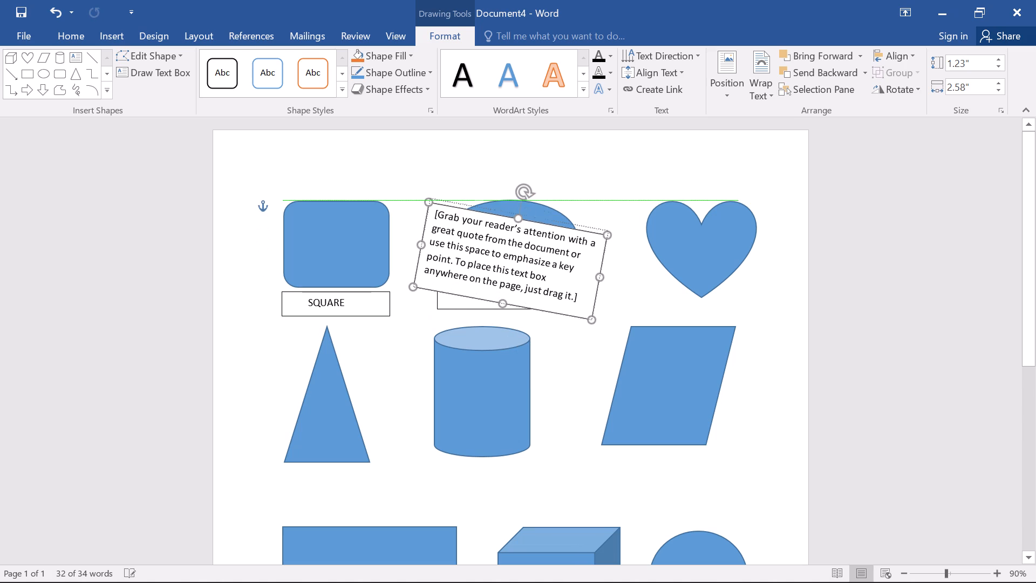
drag(570, 205, 525, 223)
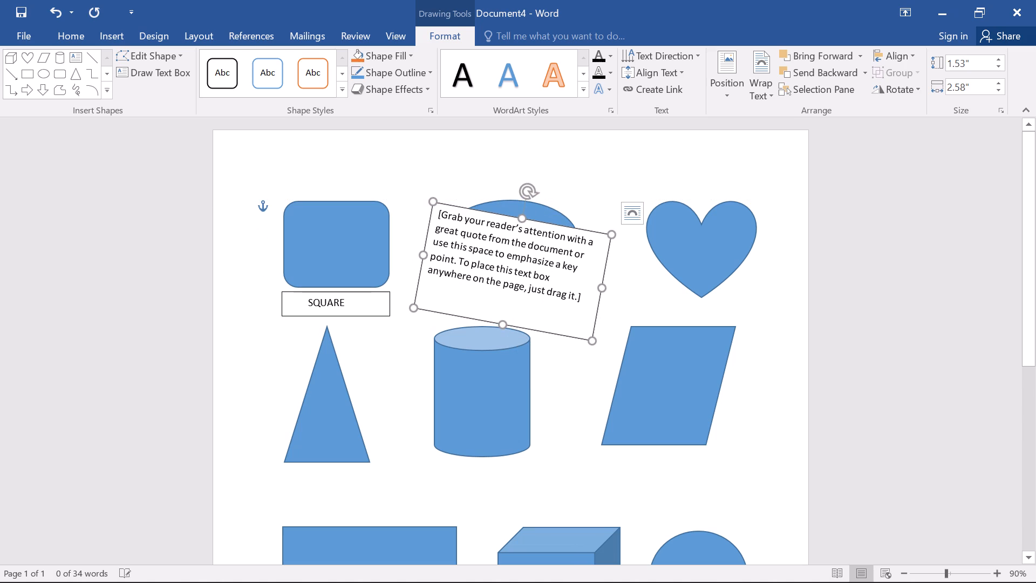
drag(610, 239, 500, 243)
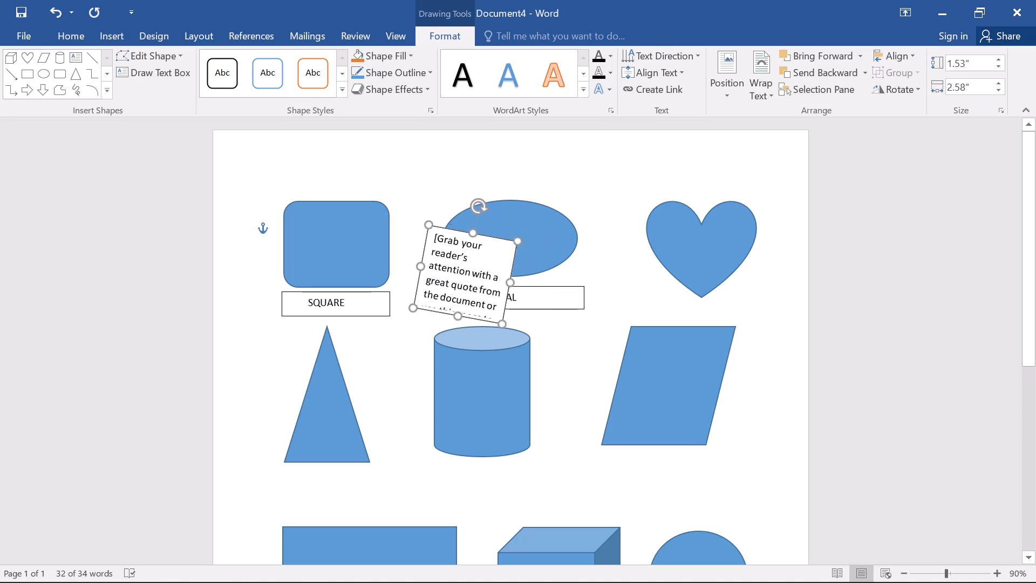
drag(500, 243, 531, 287)
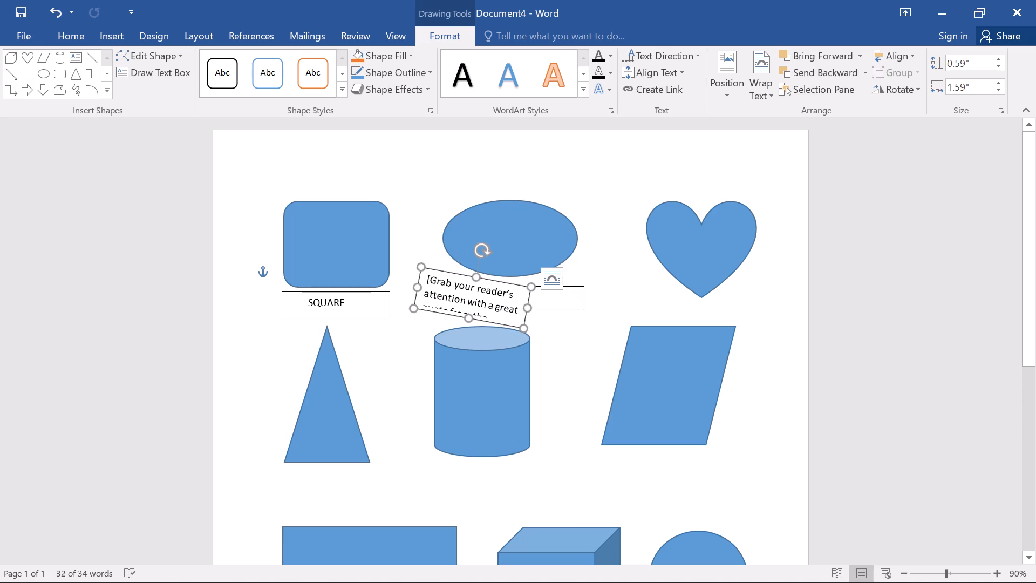
Move the tilted placeholder text box beneath the heart and rotate it back to horizontal.
drag(487, 281, 518, 275)
drag(518, 275, 705, 280)
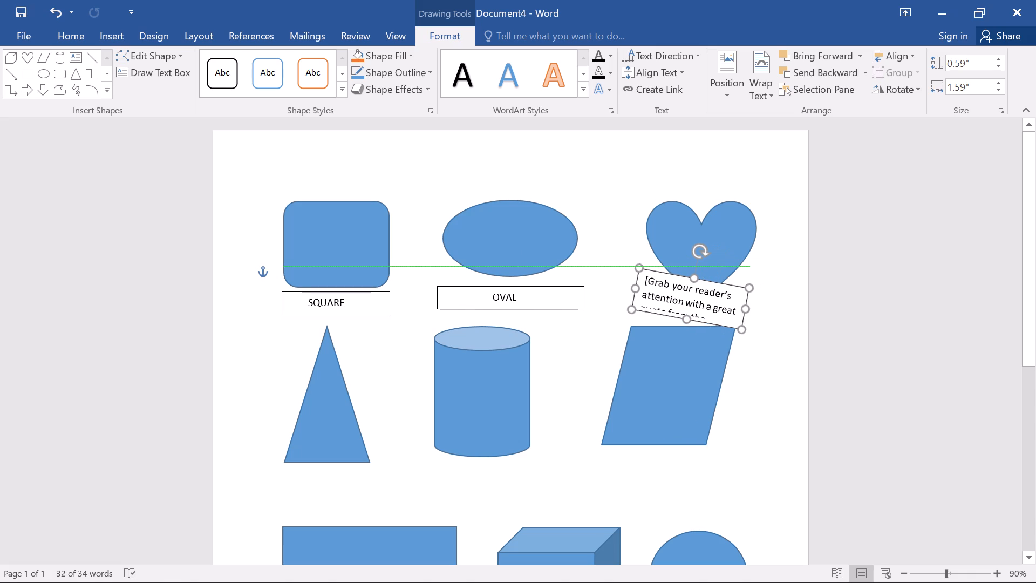
drag(705, 280, 731, 288)
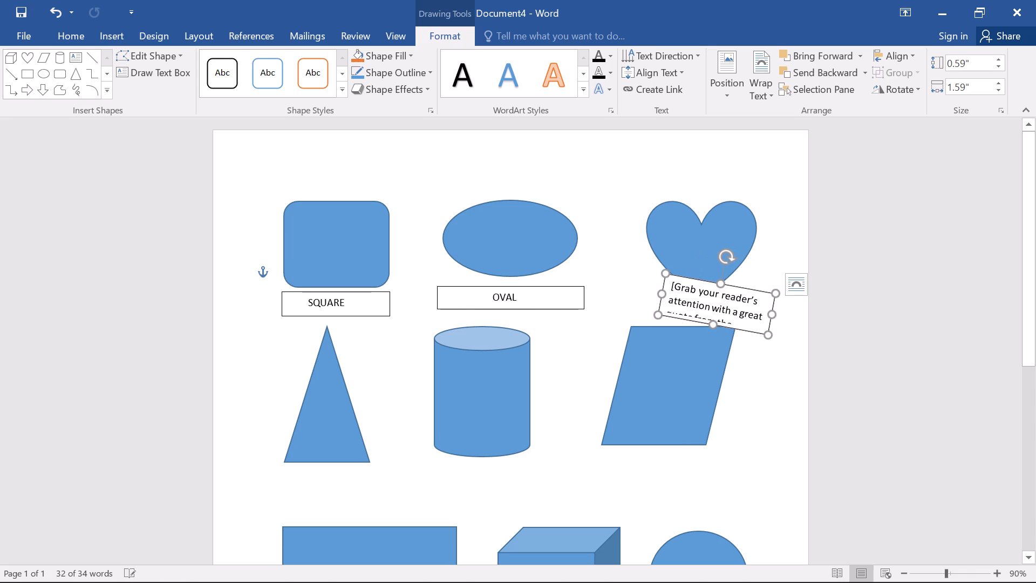
drag(724, 254, 713, 251)
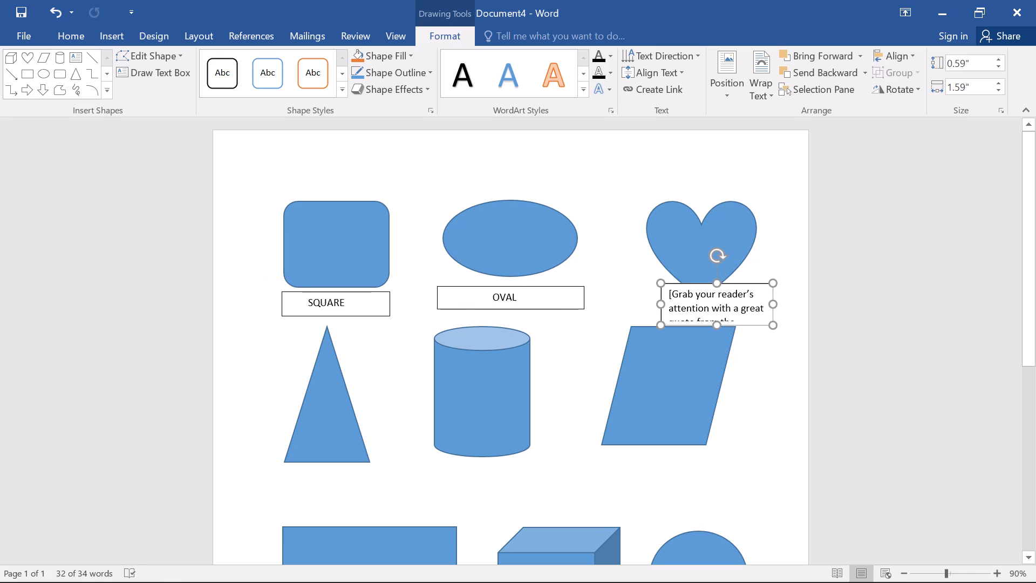
drag(713, 251, 717, 253)
drag(717, 253, 733, 266)
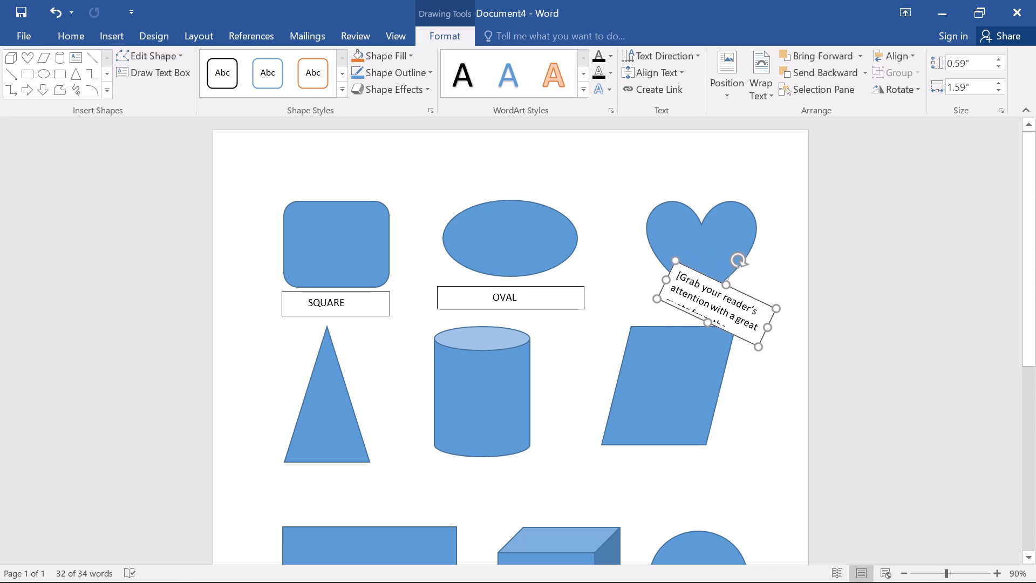
drag(733, 266, 717, 262)
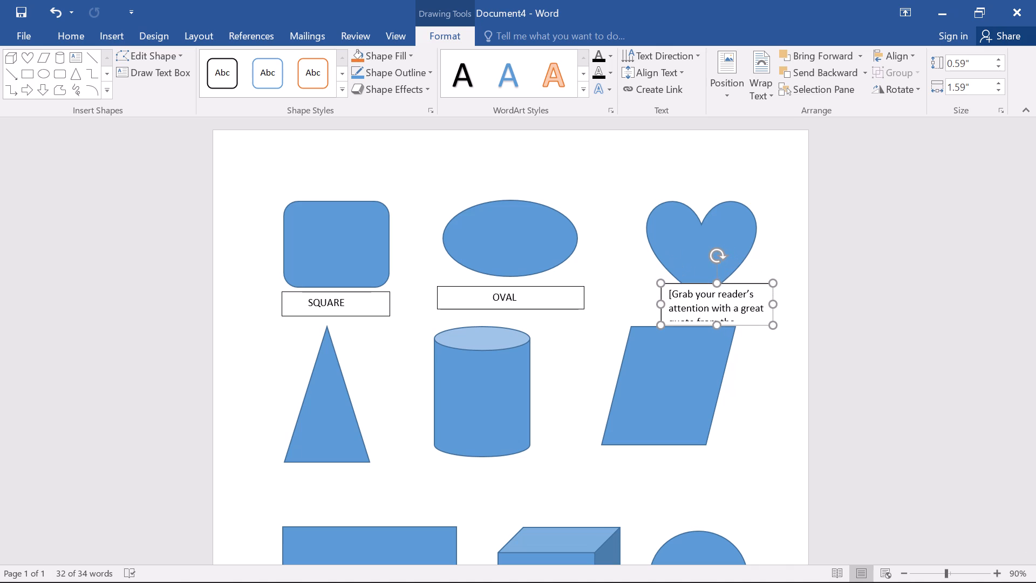
drag(717, 262, 715, 259)
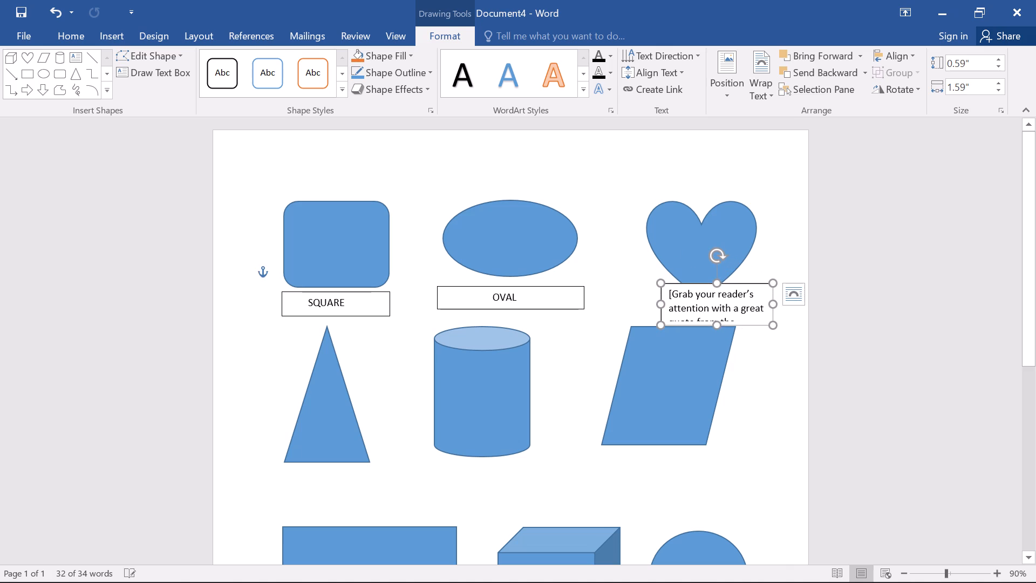
Reduce the placeholder text box to about 0.33" high and place it just below the heart's tip.
drag(715, 326, 722, 307)
click(722, 306)
click(735, 314)
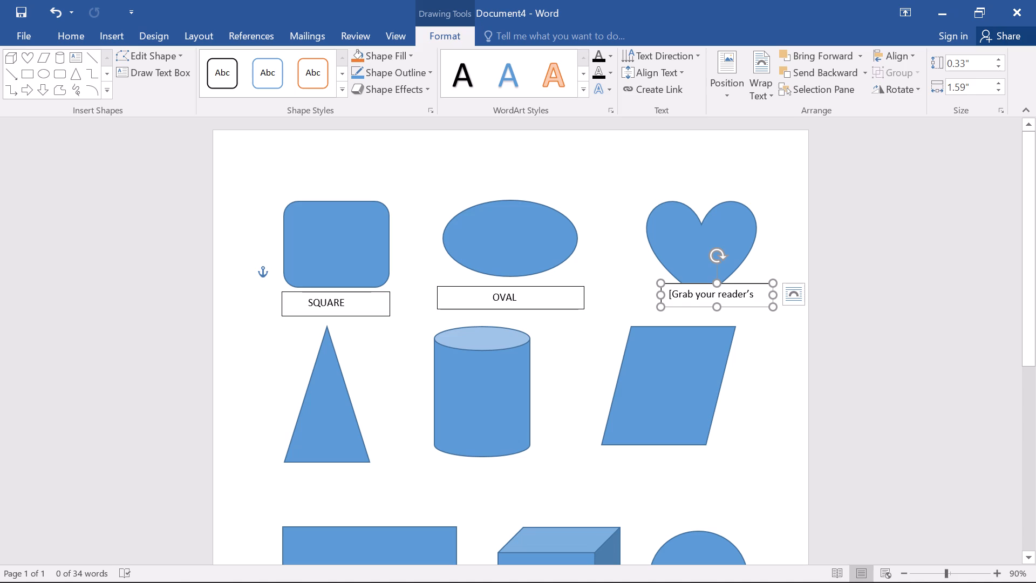
click(717, 287)
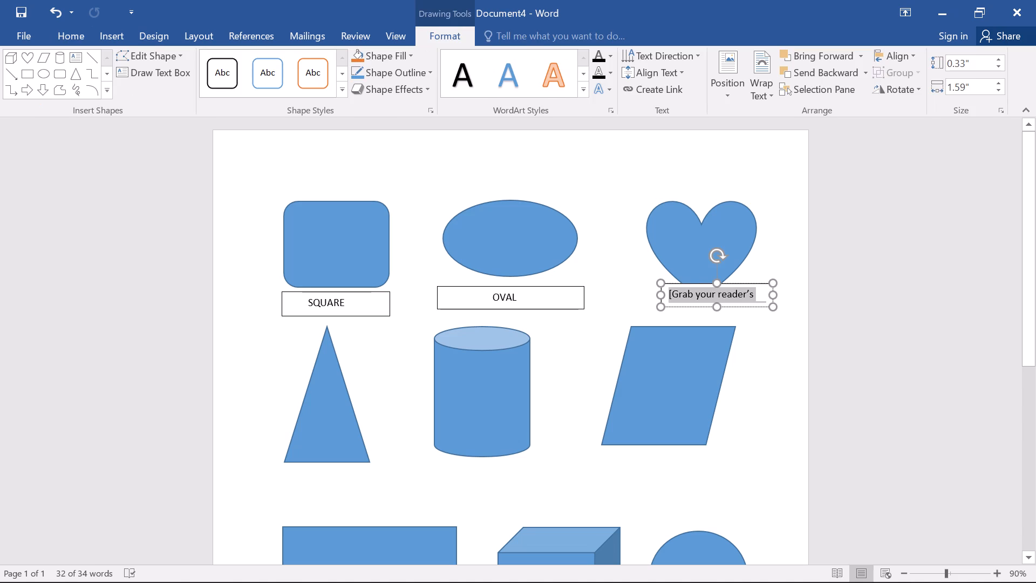
drag(728, 285, 728, 295)
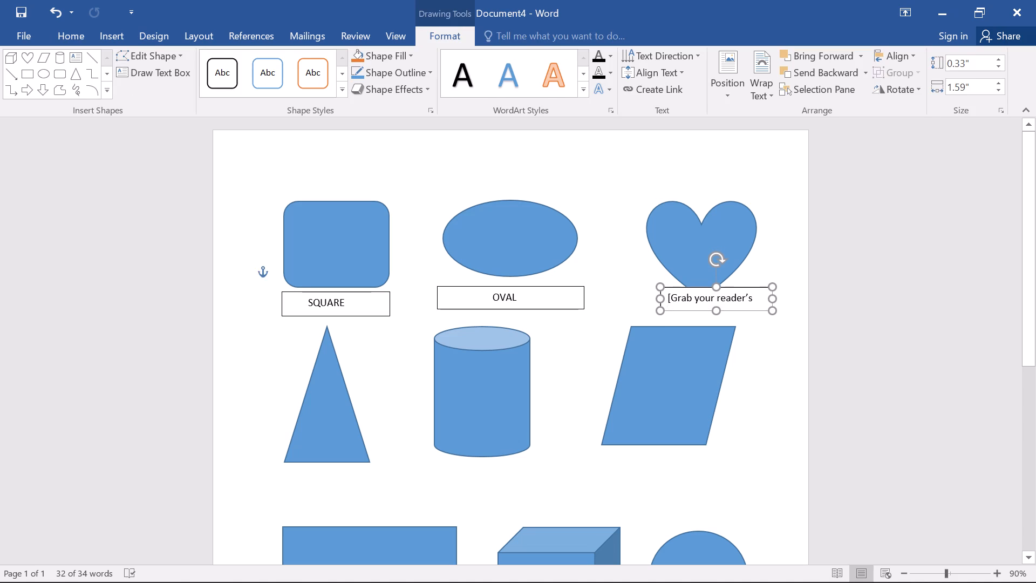
drag(728, 295, 730, 297)
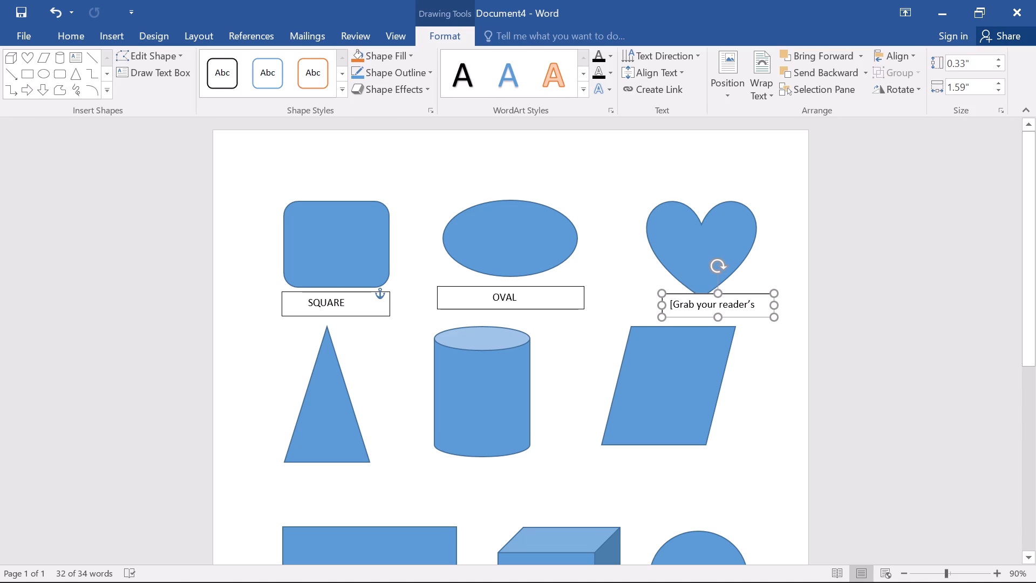
drag(730, 297, 728, 301)
Replace the placeholder text in the box beneath the heart with HEART, and leave the box.
click(739, 310)
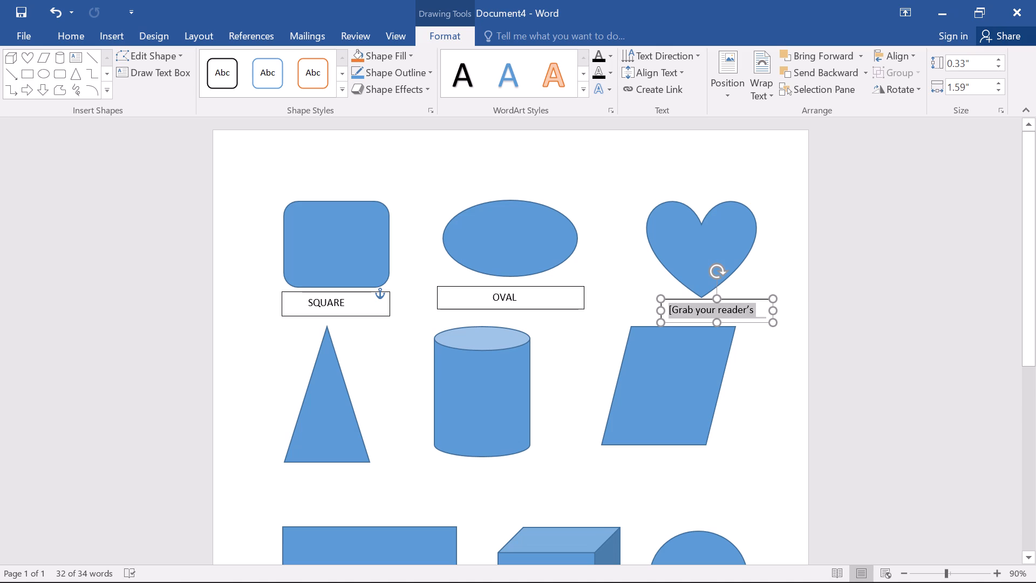
key(BackSpace)
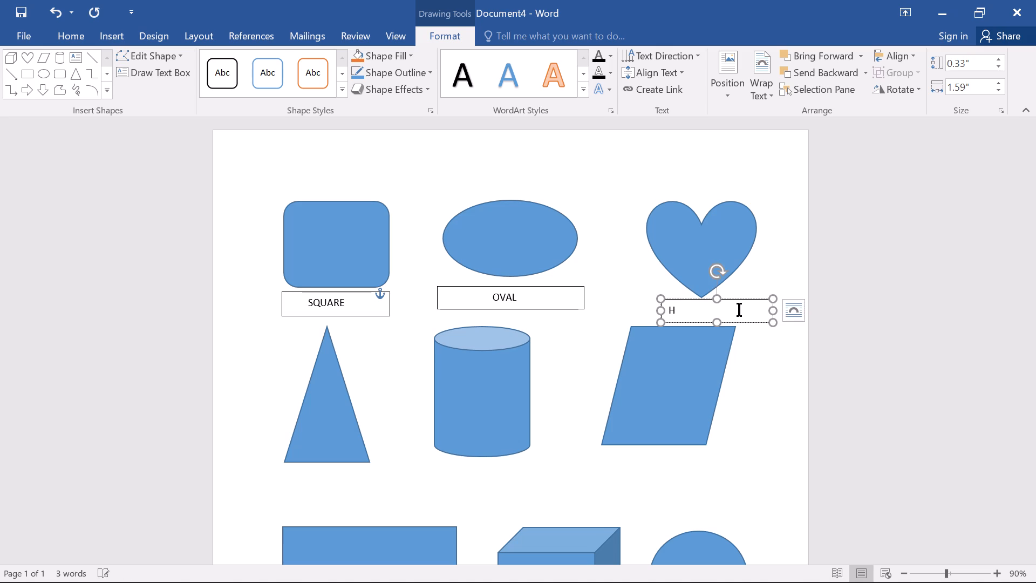
text(EART)
click(765, 385)
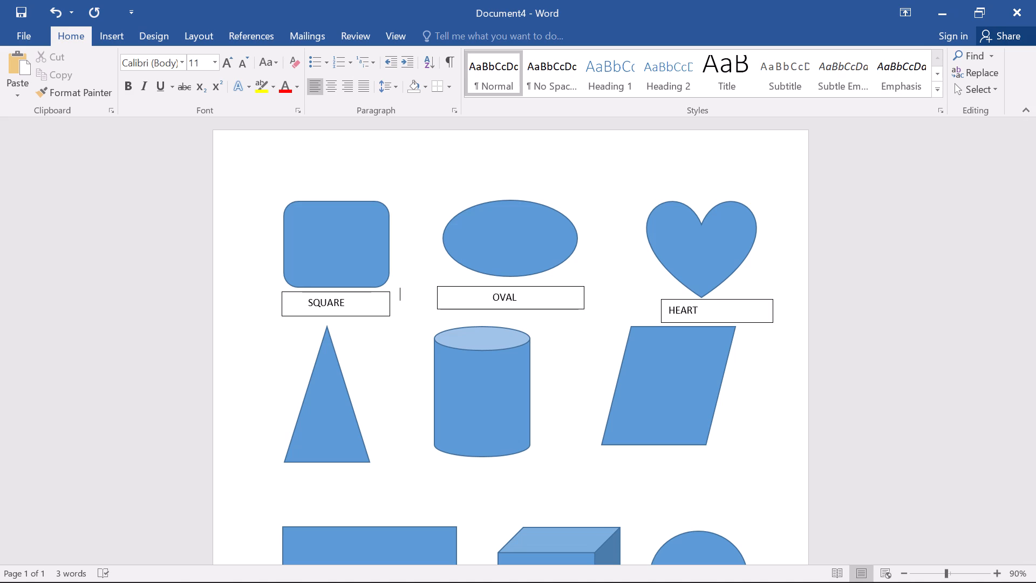
Shorten the heart slightly from its lower edge, bringing its tip nearly level with the bottom of the oval.
click(648, 309)
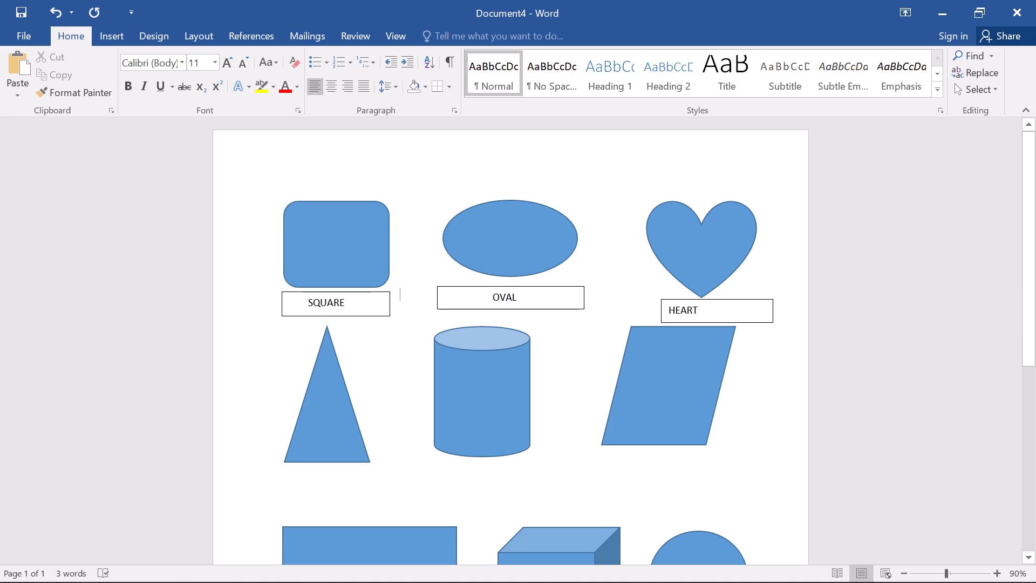
click(691, 273)
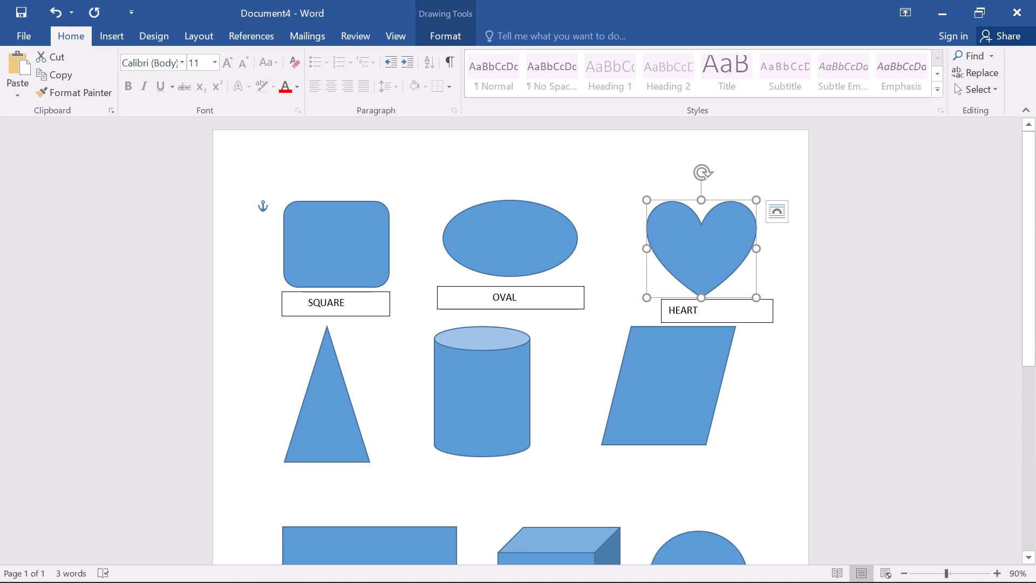
drag(757, 296, 755, 281)
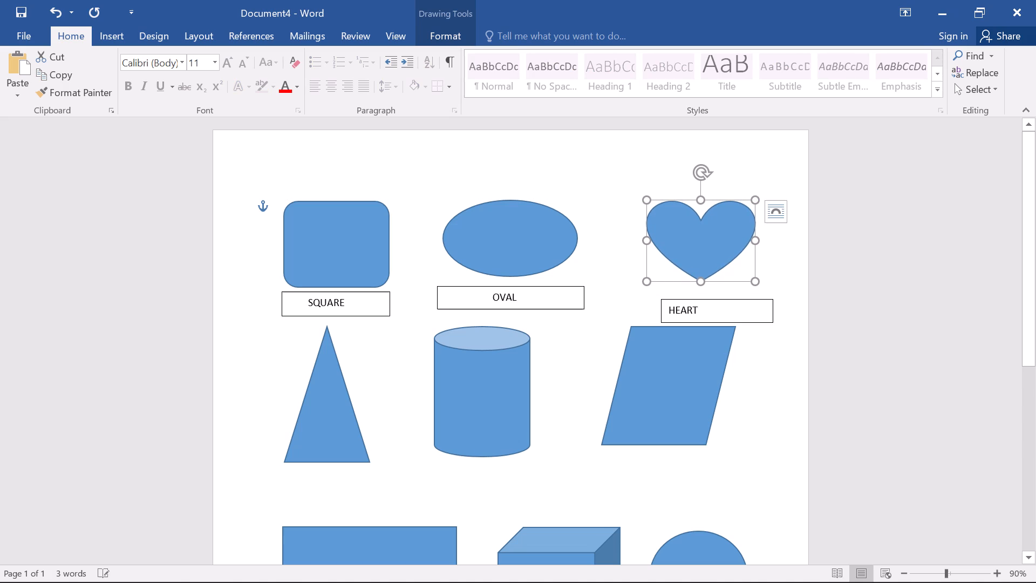
click(774, 281)
Move the HEART text box up beneath the shortened heart, level with the OVAL text box.
click(744, 310)
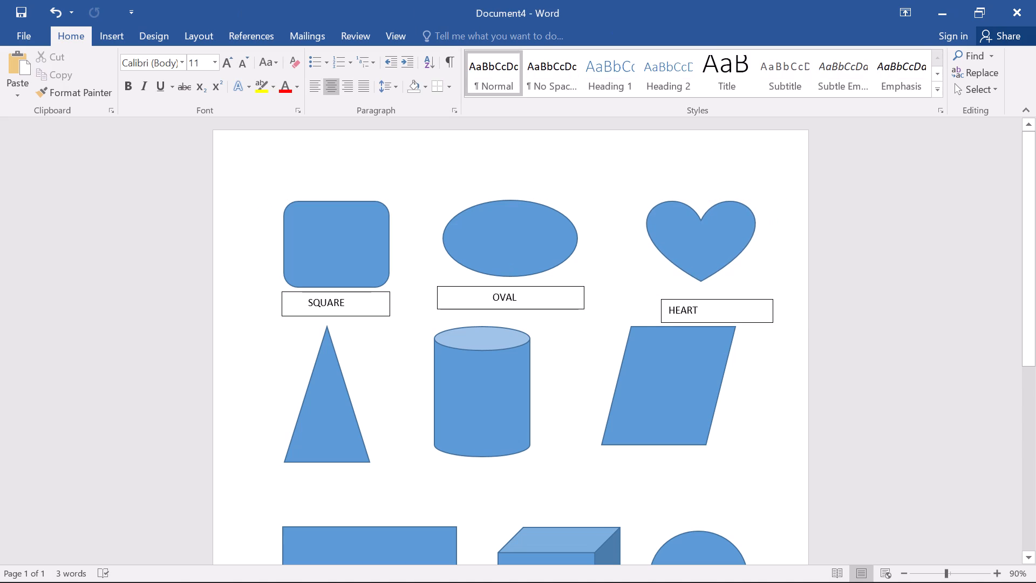
drag(718, 301, 718, 299)
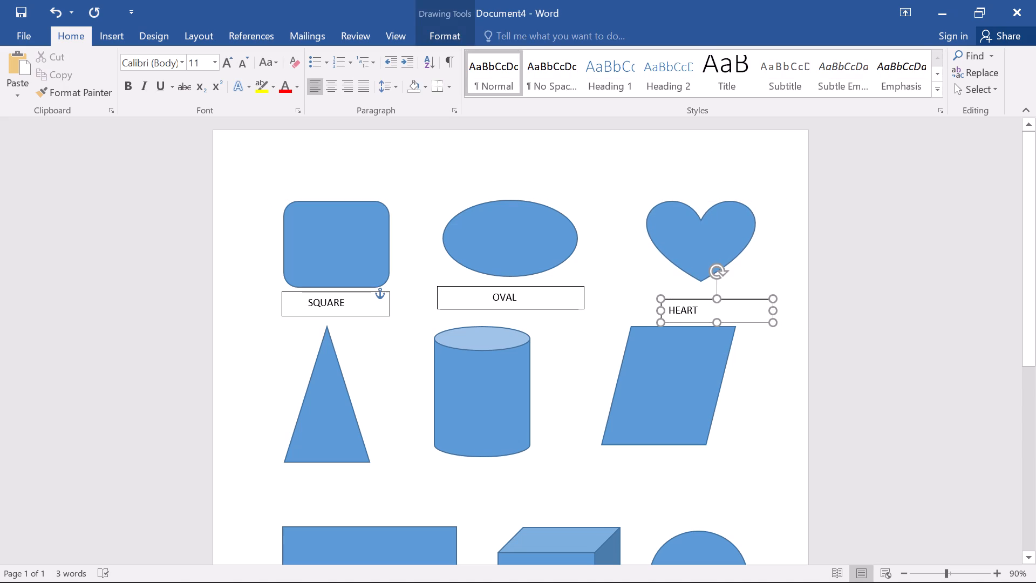
drag(718, 299, 717, 286)
drag(718, 323, 719, 310)
click(719, 310)
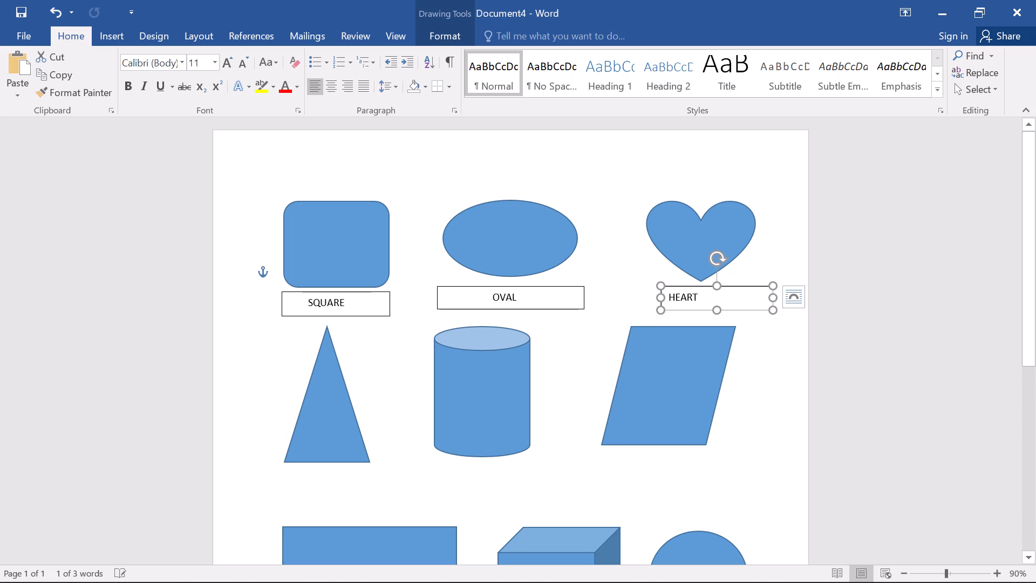
click(746, 327)
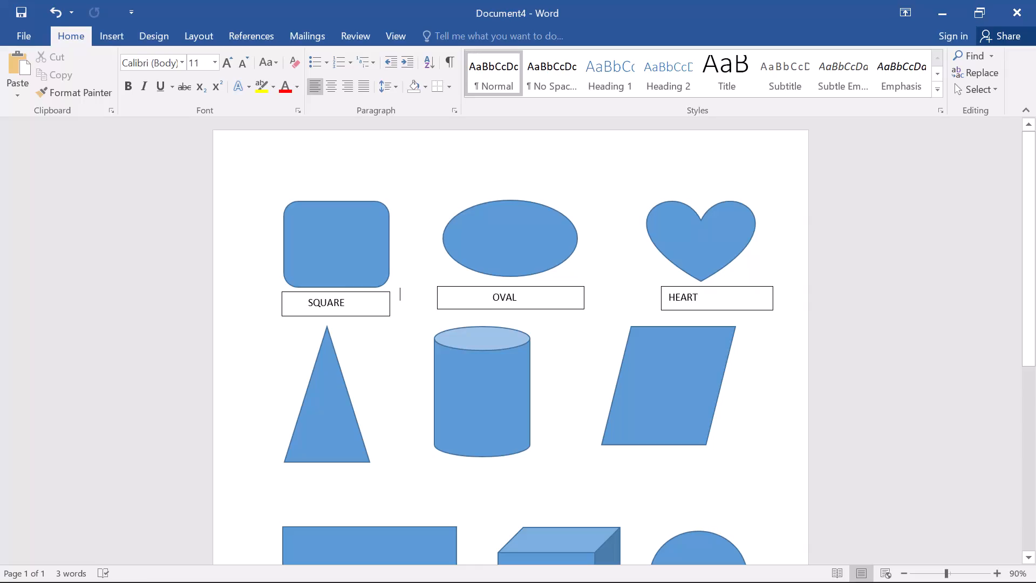
Shift the HEART label toward the middle of its text box with leading spaces.
click(669, 299)
key(space)
key(space)
key(space)
key(space)
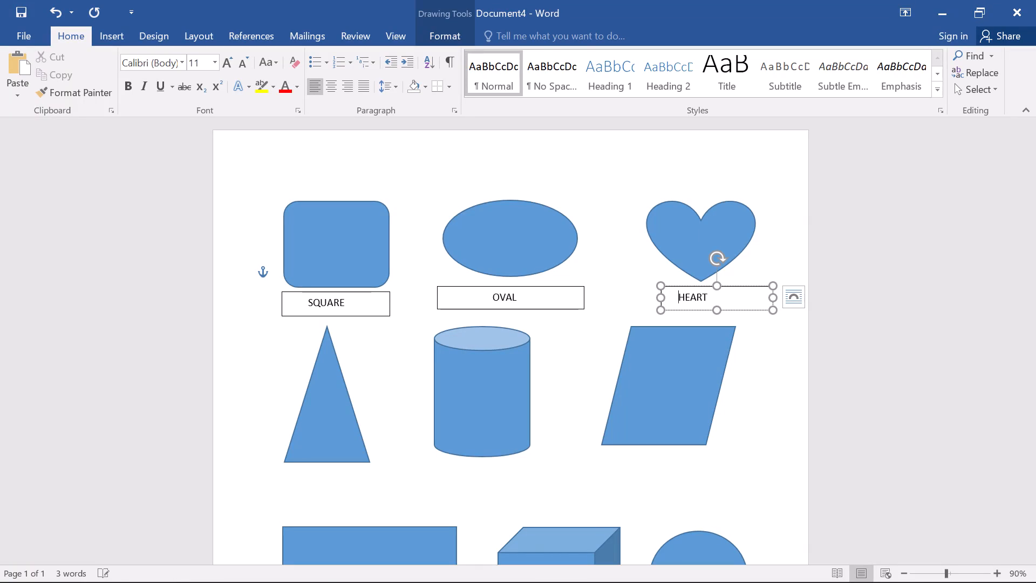
key(space)
key(space)
key(space)
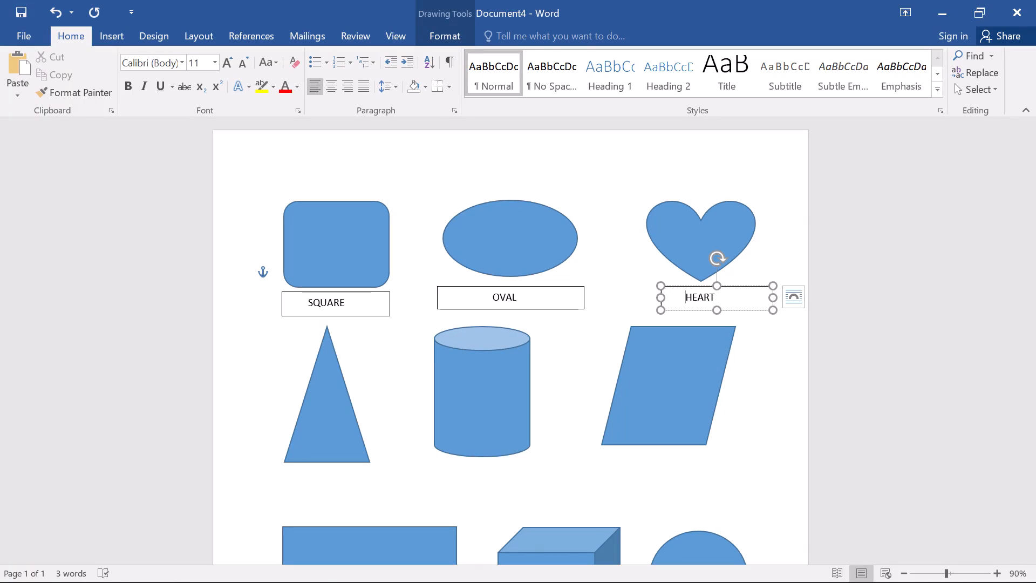
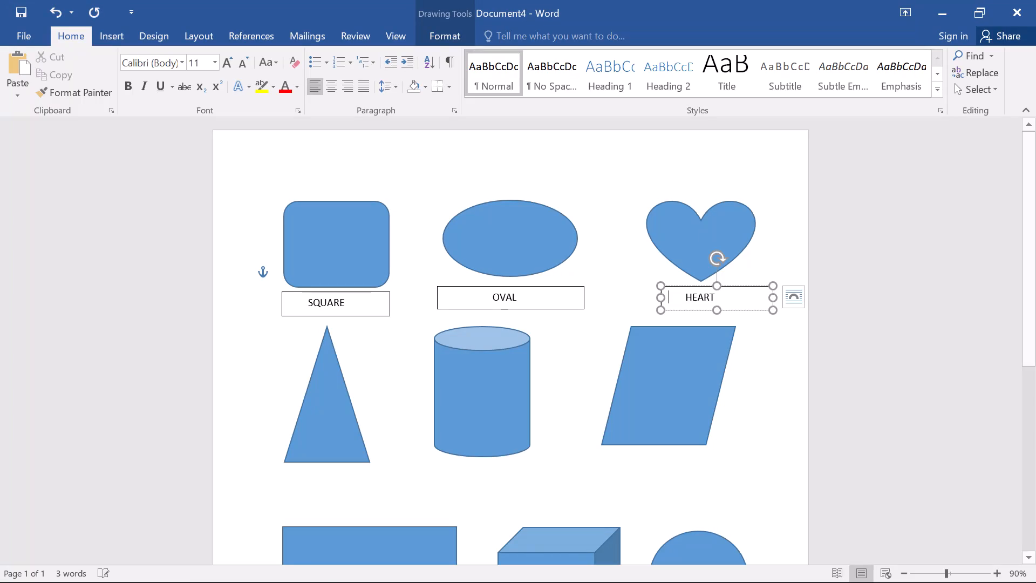
Leave the HEART text box and insert a Simple Text Box for the triangle's label.
click(806, 369)
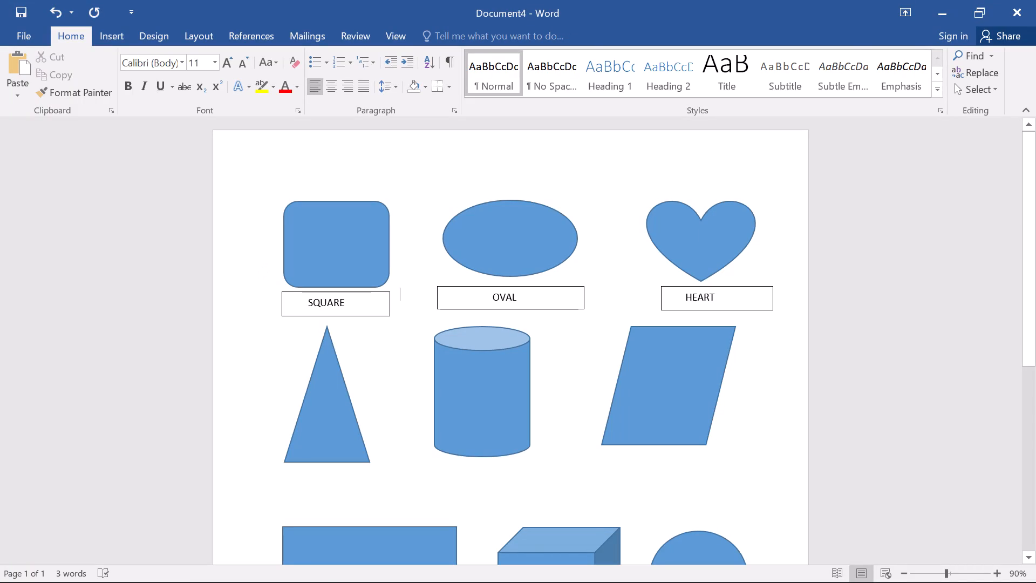
click(806, 369)
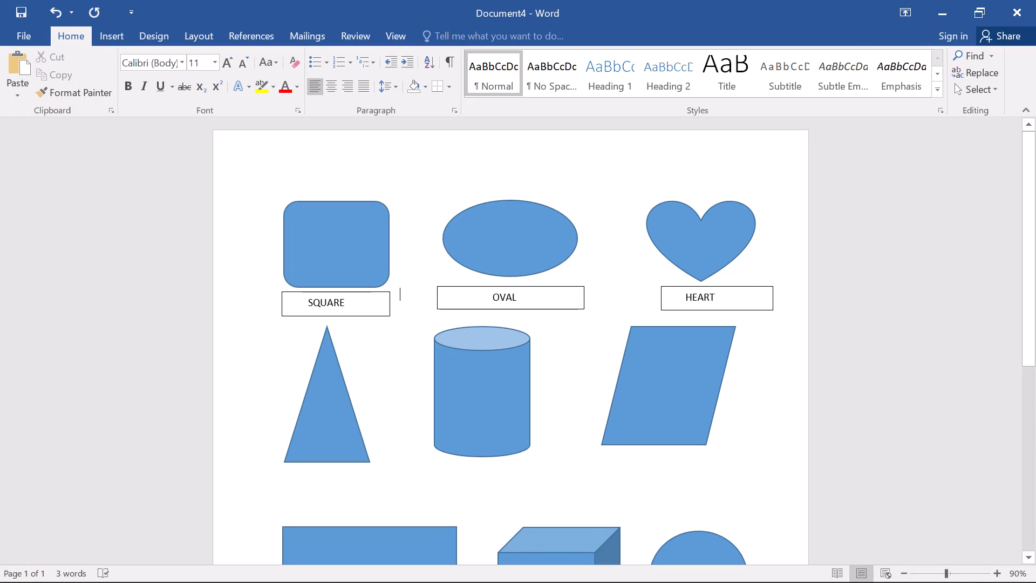
click(764, 368)
scroll(612, 415, down, 1)
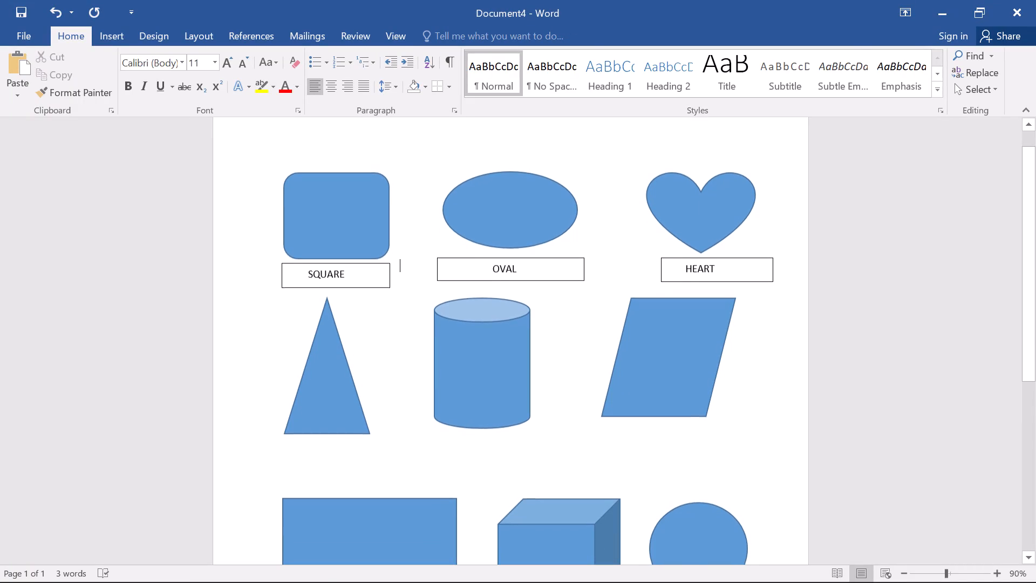
scroll(612, 415, down, 1)
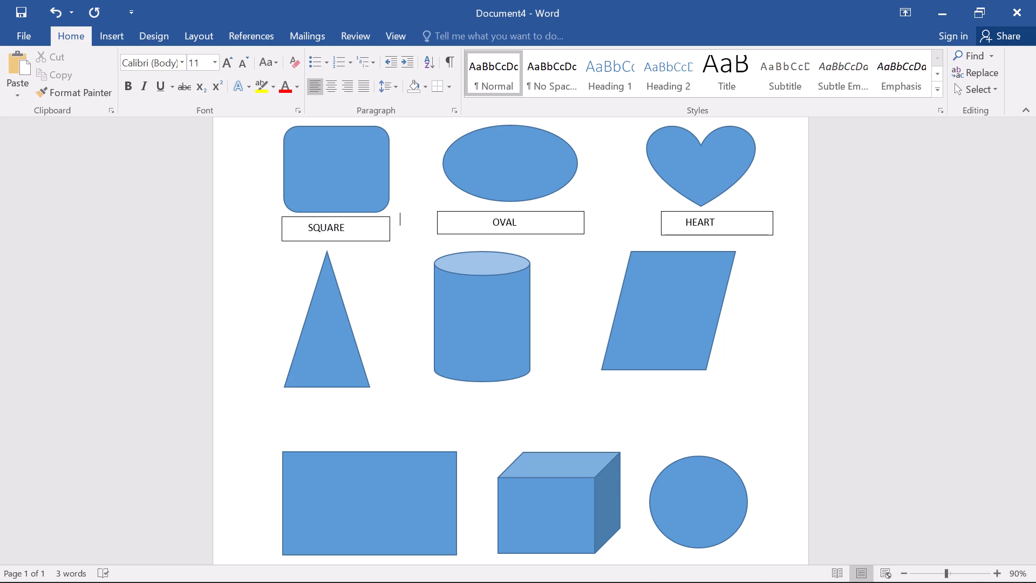
click(112, 36)
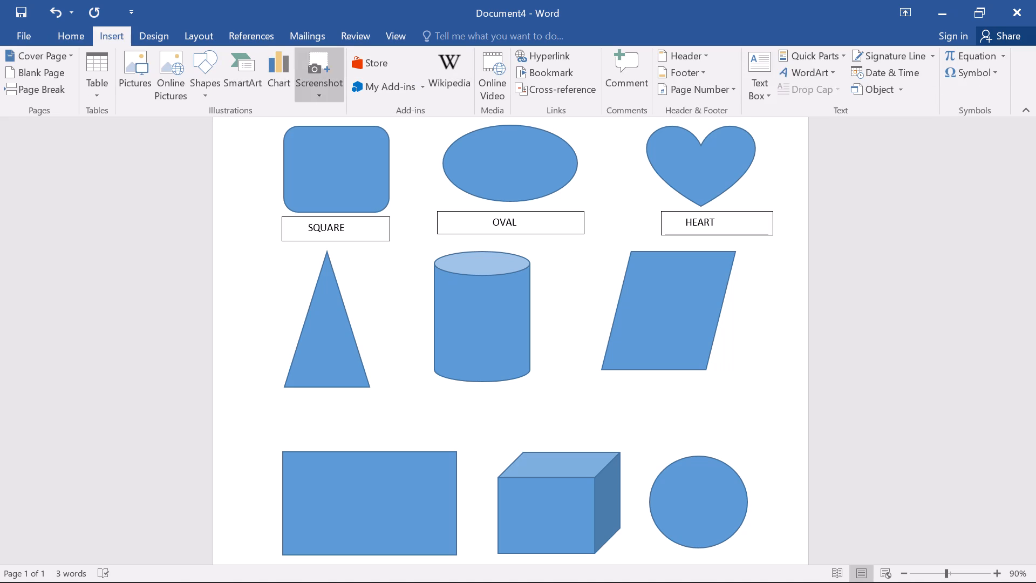
click(205, 90)
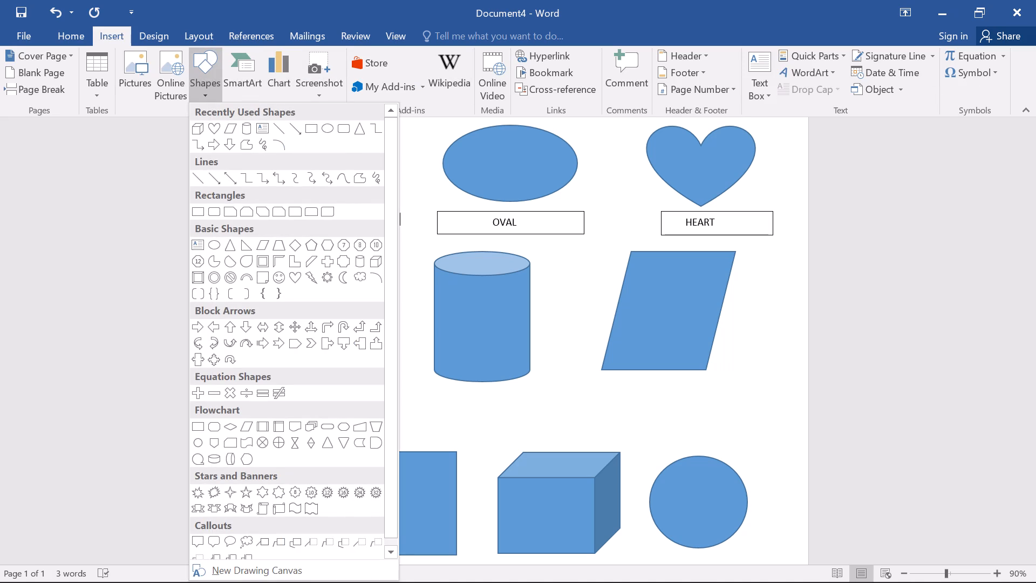
click(202, 84)
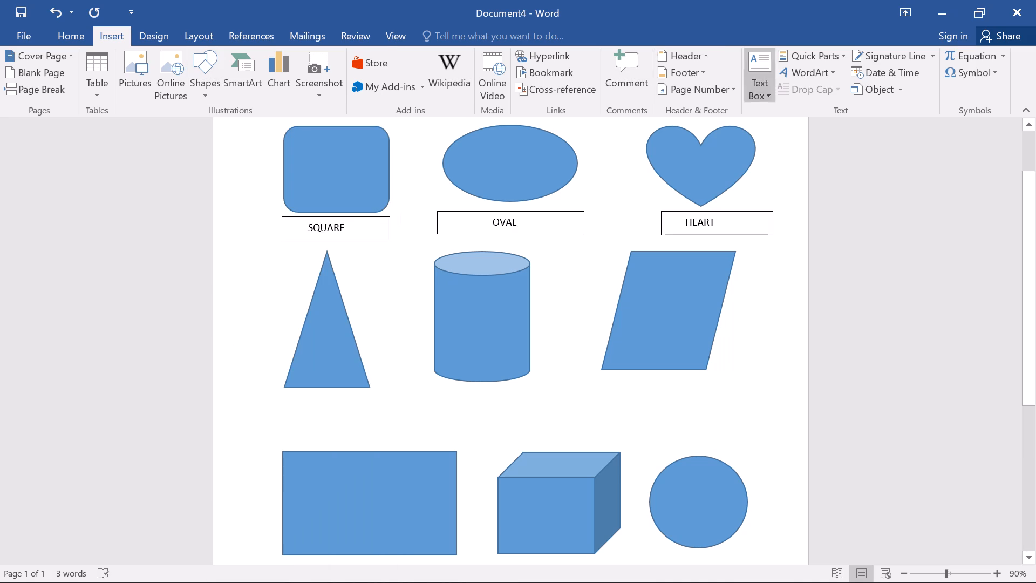
click(758, 70)
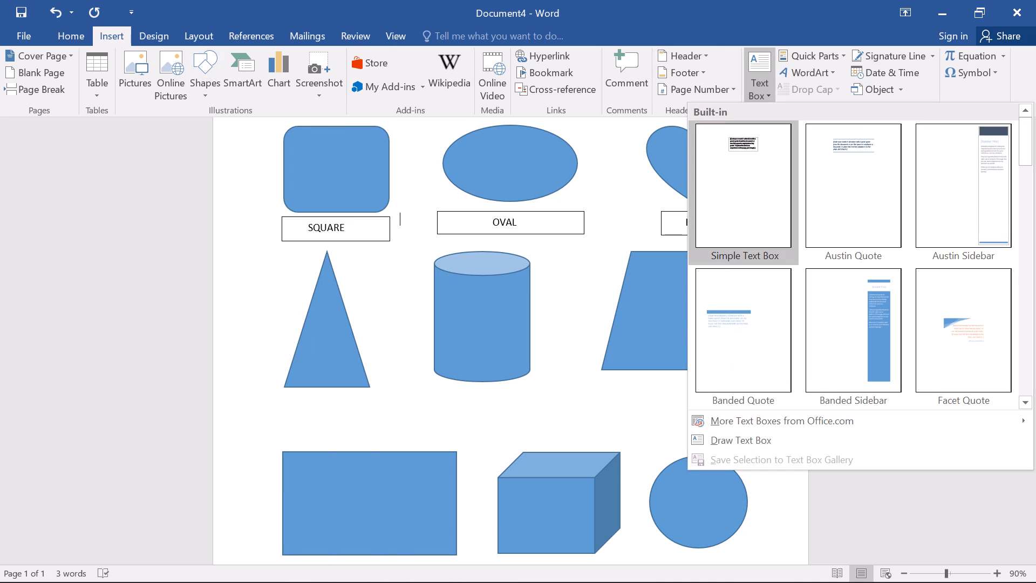
click(746, 160)
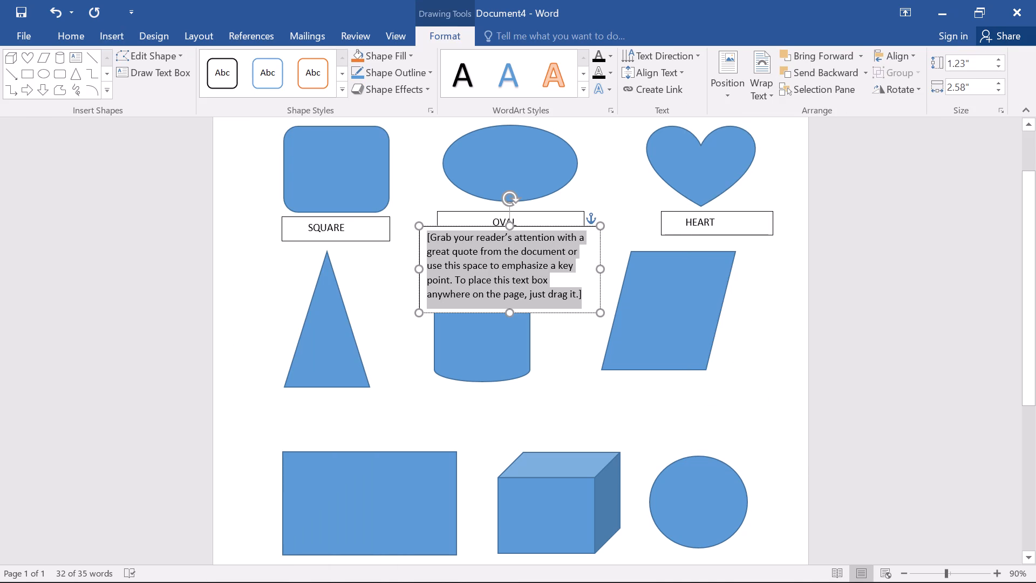
Resize the new text box to about 0.56" high and 1.46" wide, bringing it below the cylinder.
drag(600, 227, 540, 255)
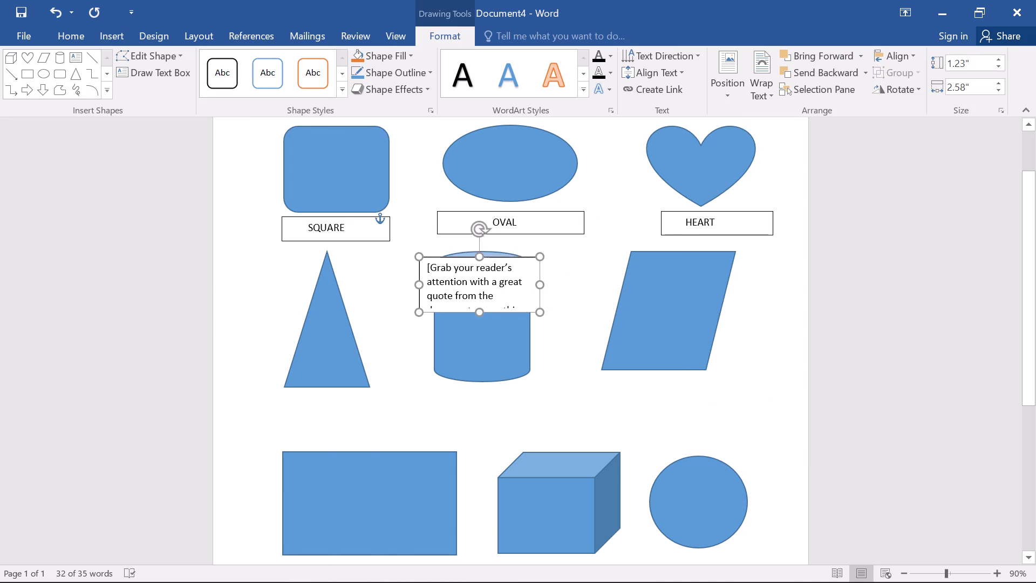
drag(540, 255, 522, 284)
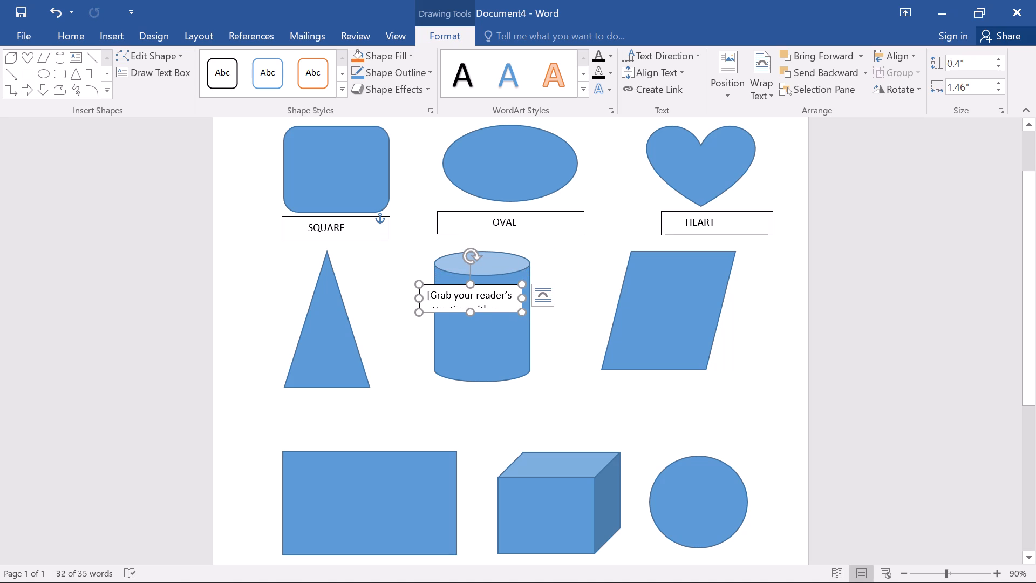
drag(469, 313, 479, 440)
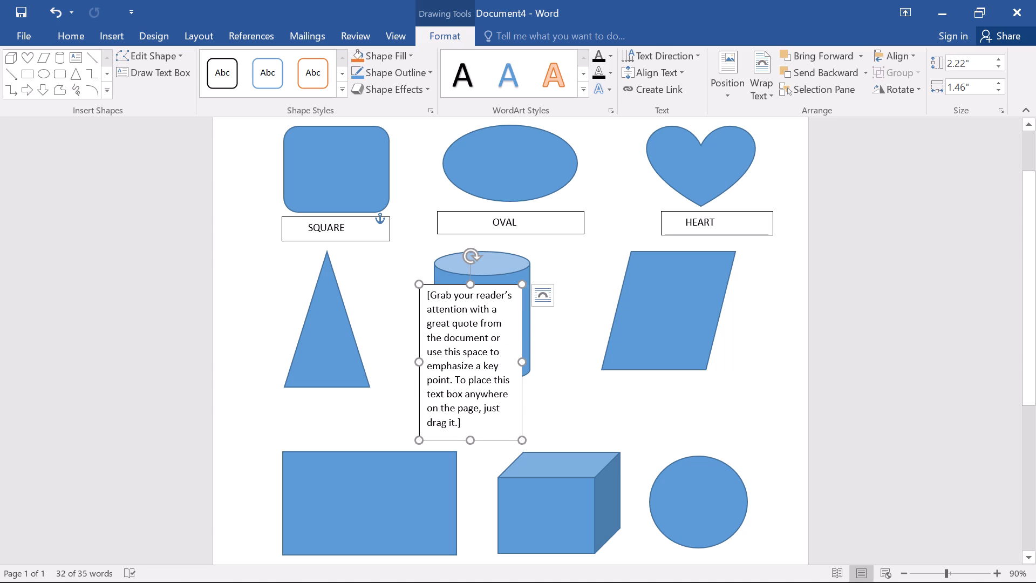
drag(469, 284, 465, 403)
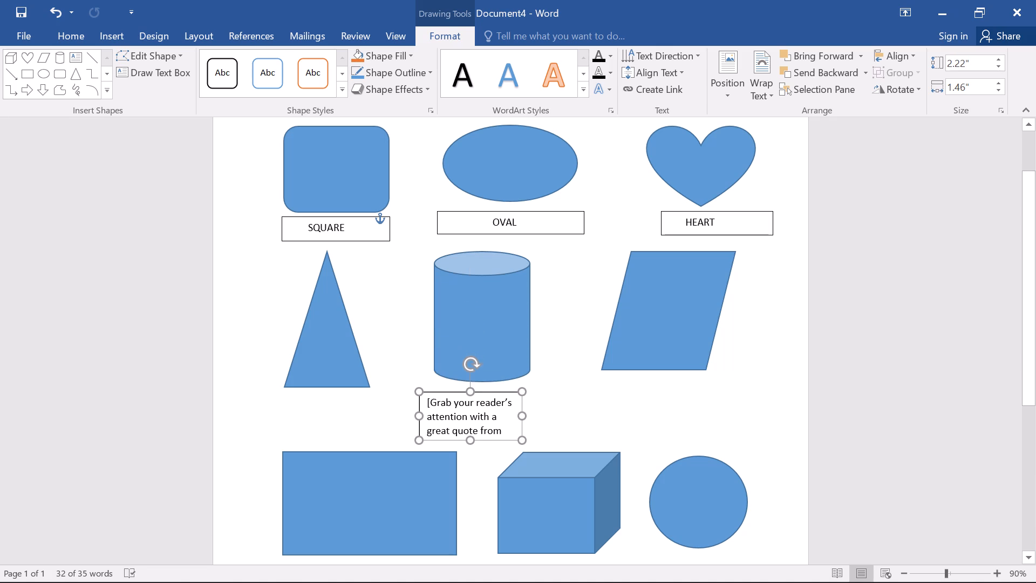
drag(465, 403, 466, 401)
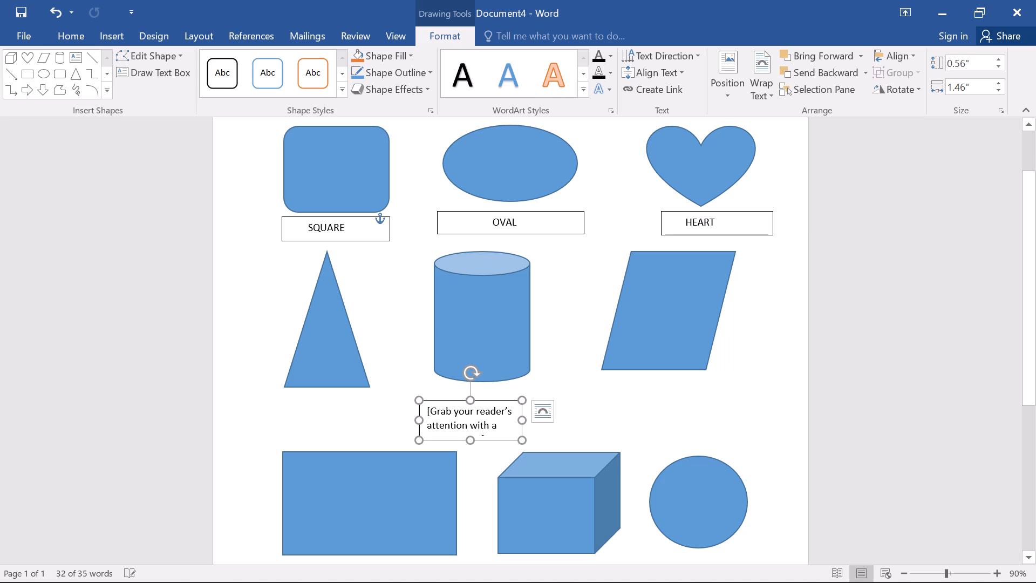
Shift the text box's side edges so it sits beneath the triangle, about 1.34" wide.
drag(418, 422, 276, 421)
click(281, 419)
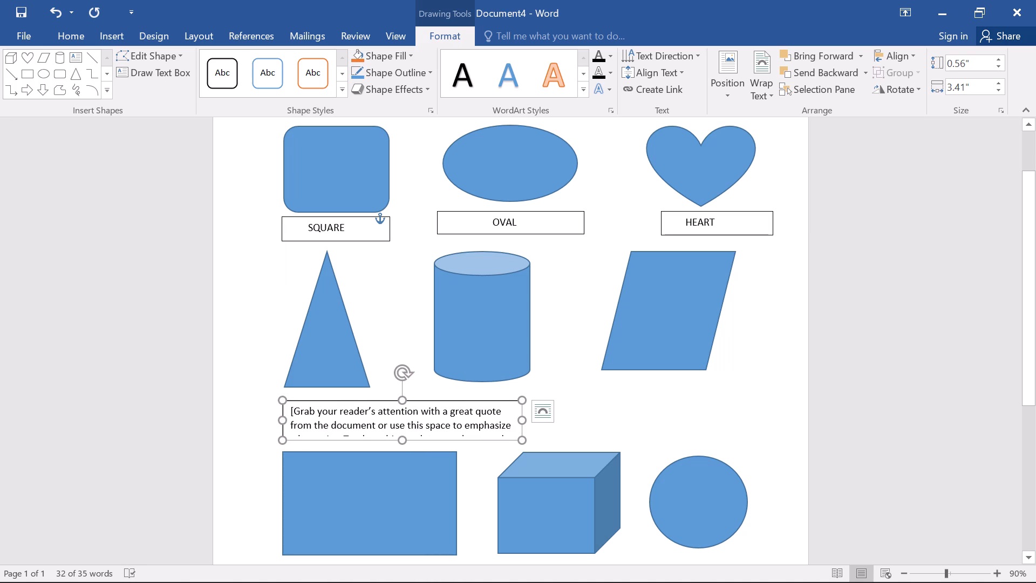
drag(281, 419, 301, 422)
scroll(425, 404, right, 1)
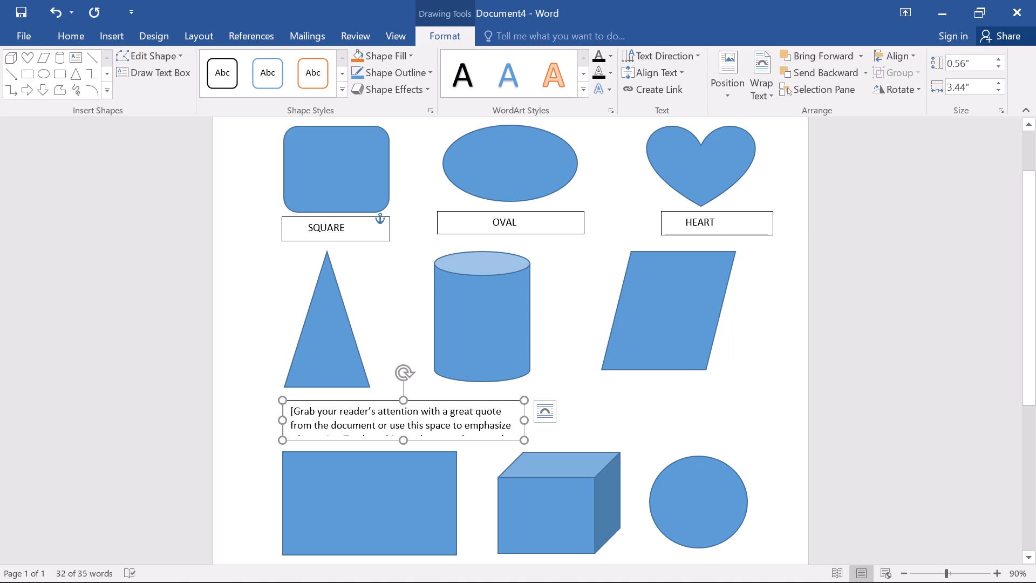
drag(523, 422, 364, 412)
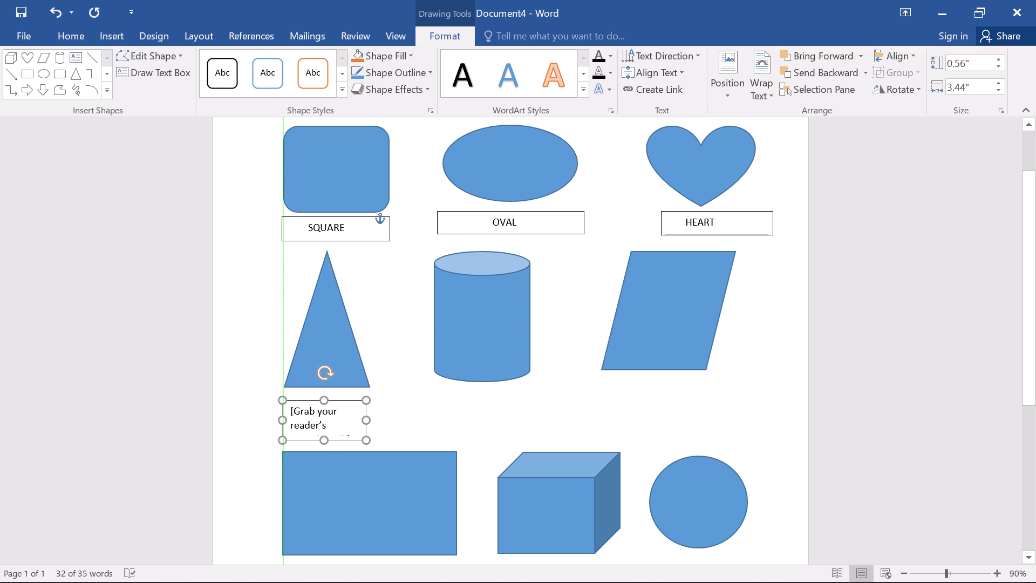
drag(364, 412, 377, 408)
Delete the placeholder text from the box beneath the triangle.
click(351, 421)
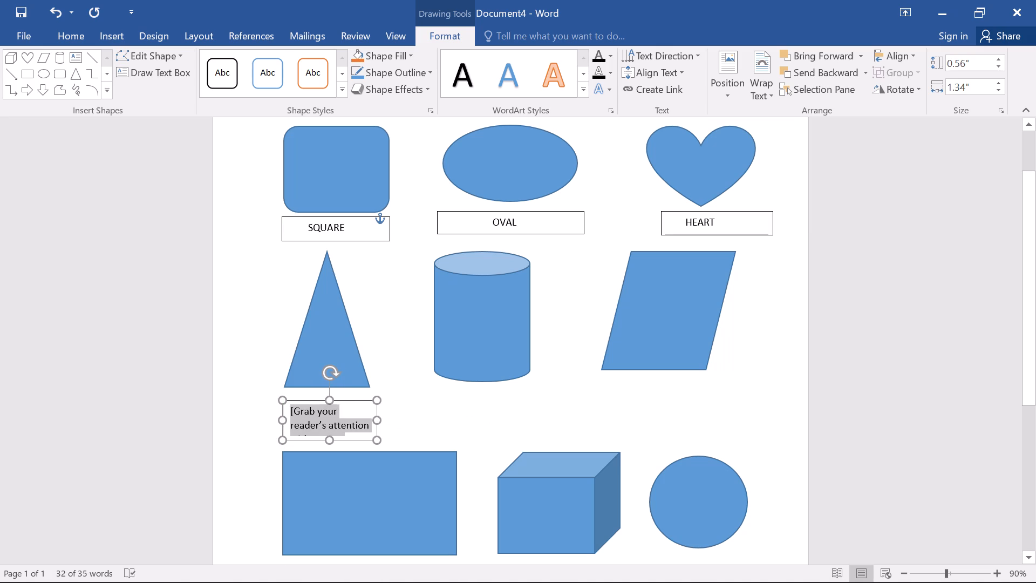
key(ctrl+a)
key(BackSpace)
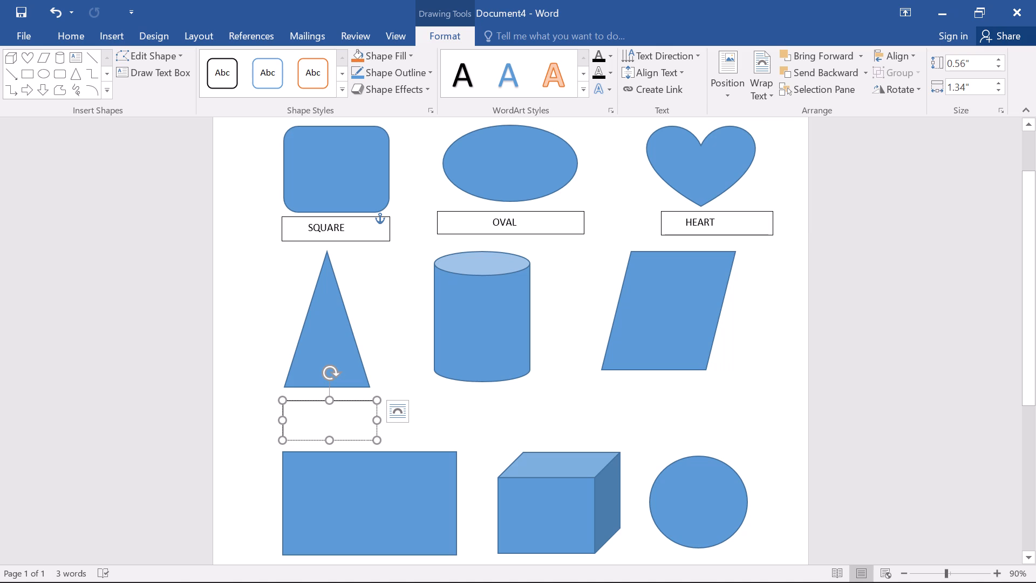
Shorten the empty text box beneath the triangle from its lower edge to about 0.38" high.
drag(329, 440, 339, 419)
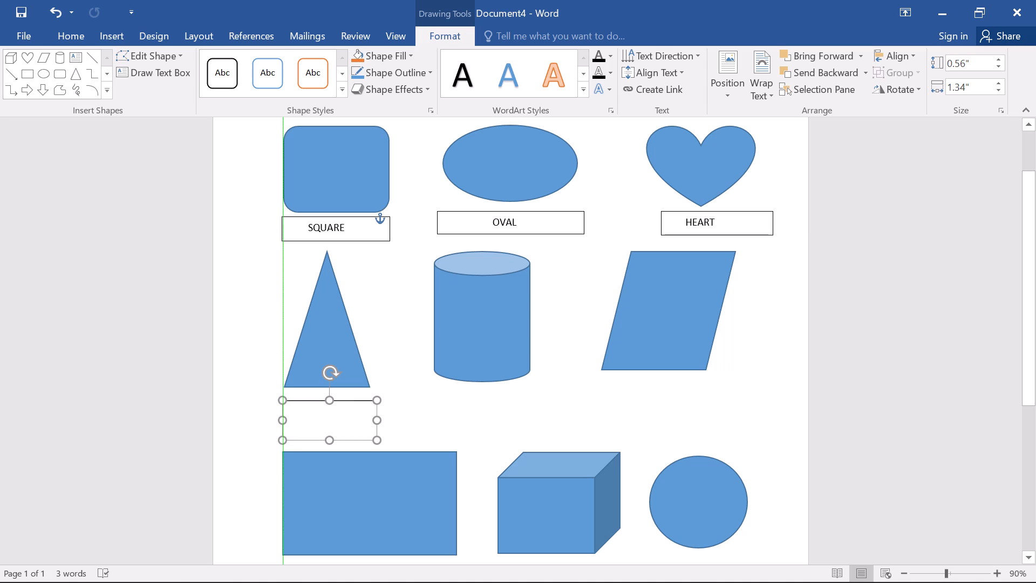
drag(339, 419, 344, 430)
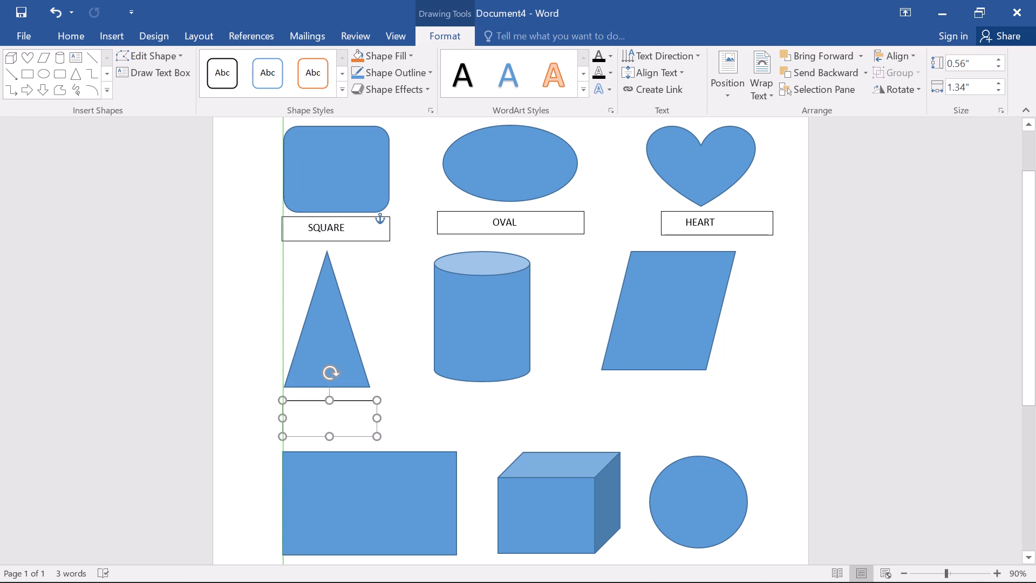
drag(344, 430, 345, 427)
Enter TRIANGLE as the label in the box beneath the triangle, and leave the box.
click(350, 413)
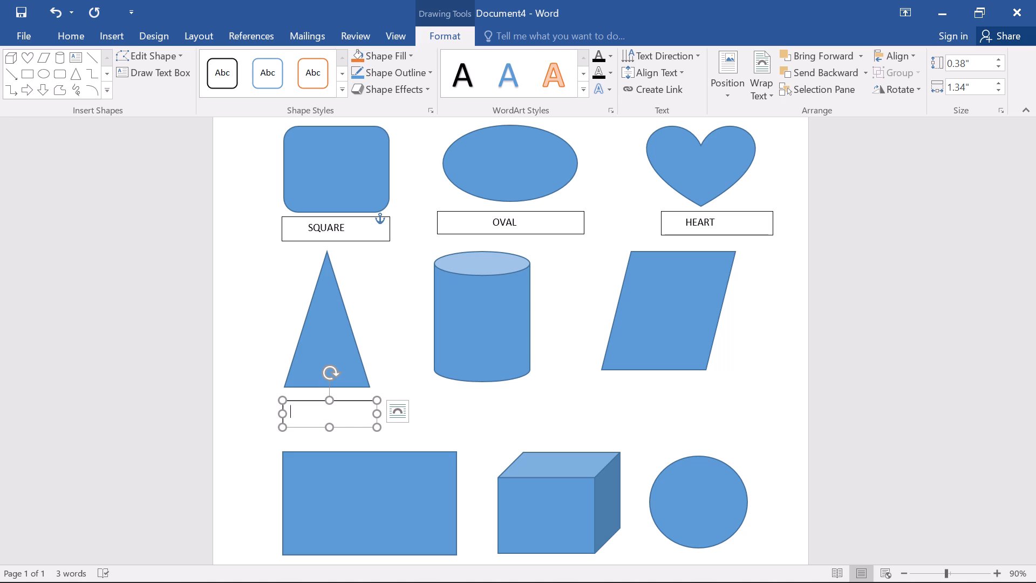
text(TR)
text(IAB)
key(BackSpace)
text(NGLE)
click(479, 418)
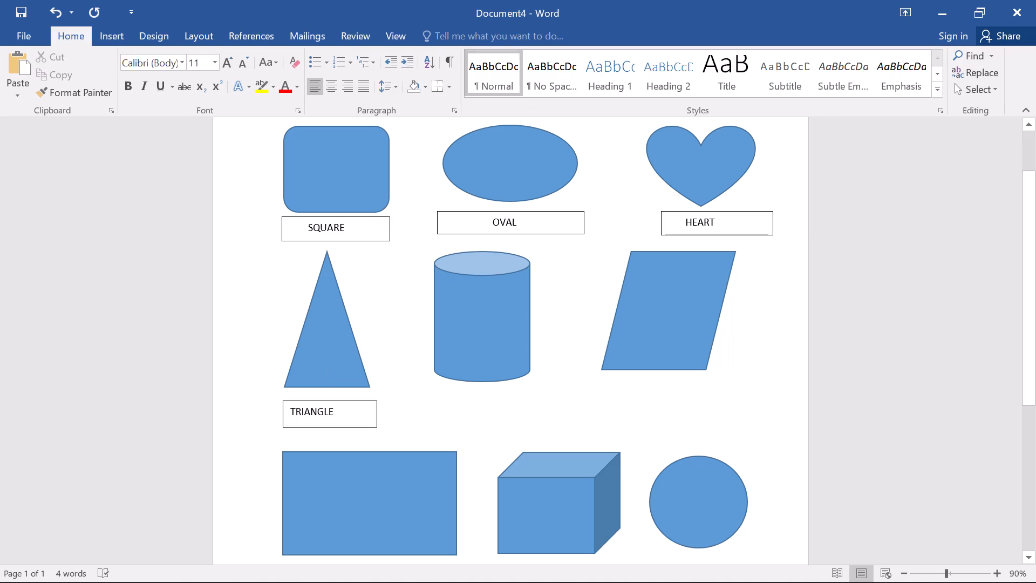
click(498, 429)
click(469, 394)
Narrow the TRIANGLE text box slightly so its width nearly matches the triangle's base, and deselect it.
click(353, 415)
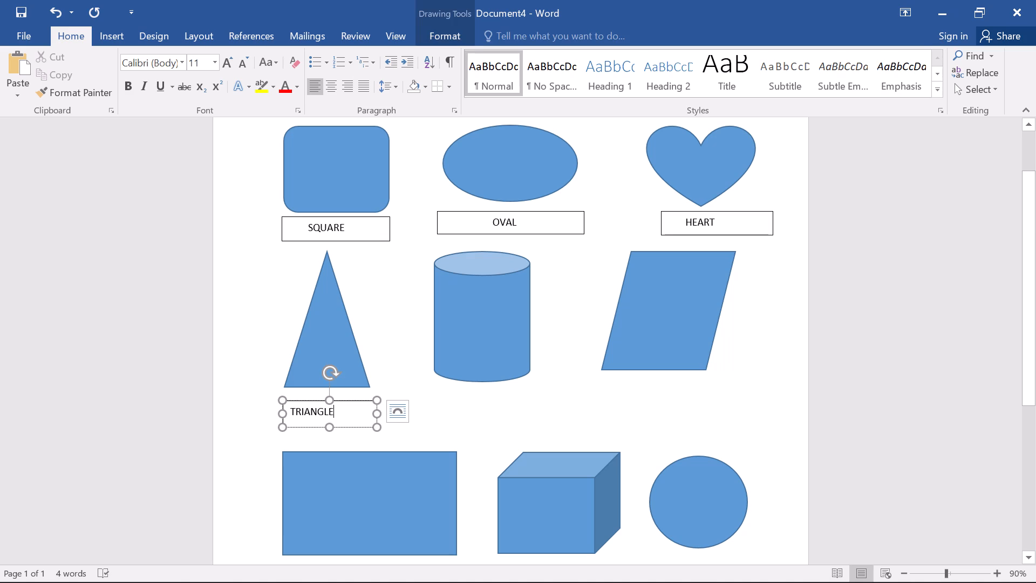
drag(380, 415, 372, 413)
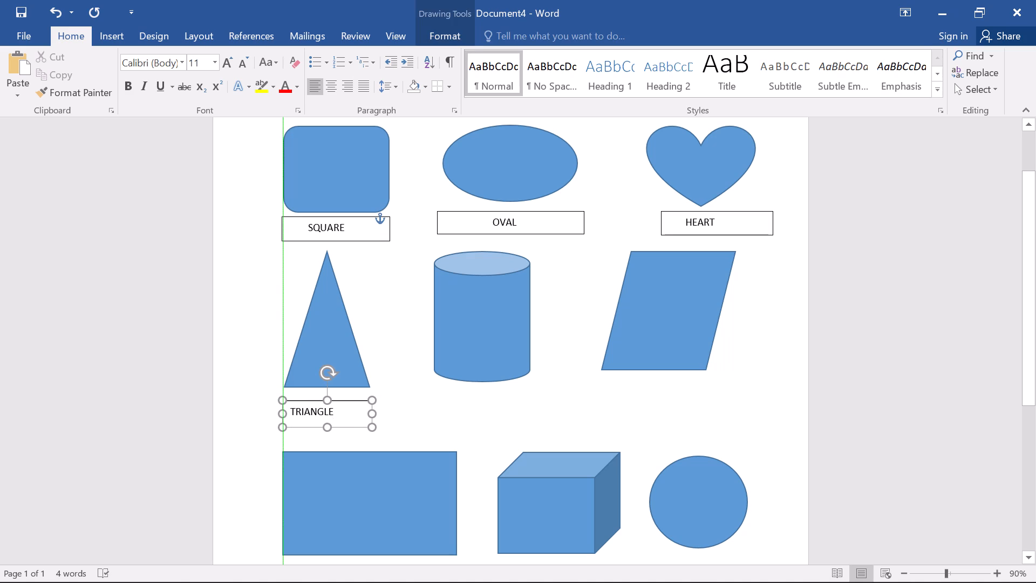
drag(372, 413, 373, 414)
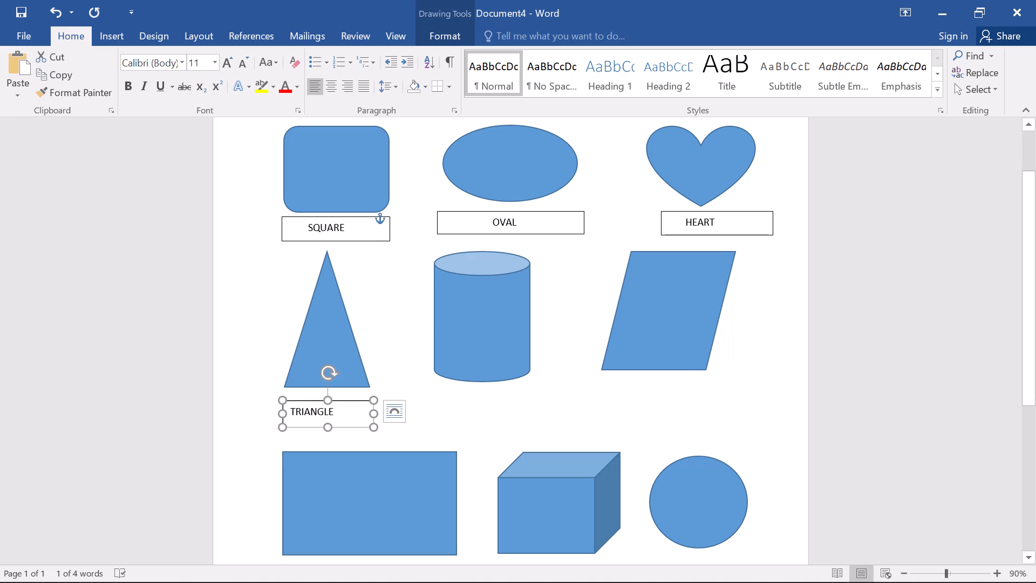
click(448, 394)
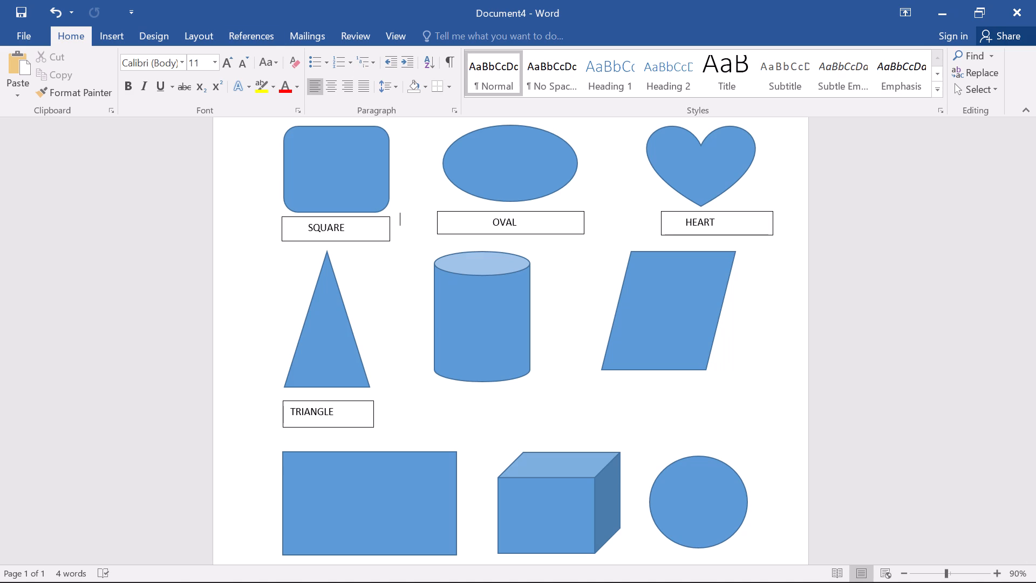
Insert another Simple Text Box for the next shape label in the second row.
click(109, 33)
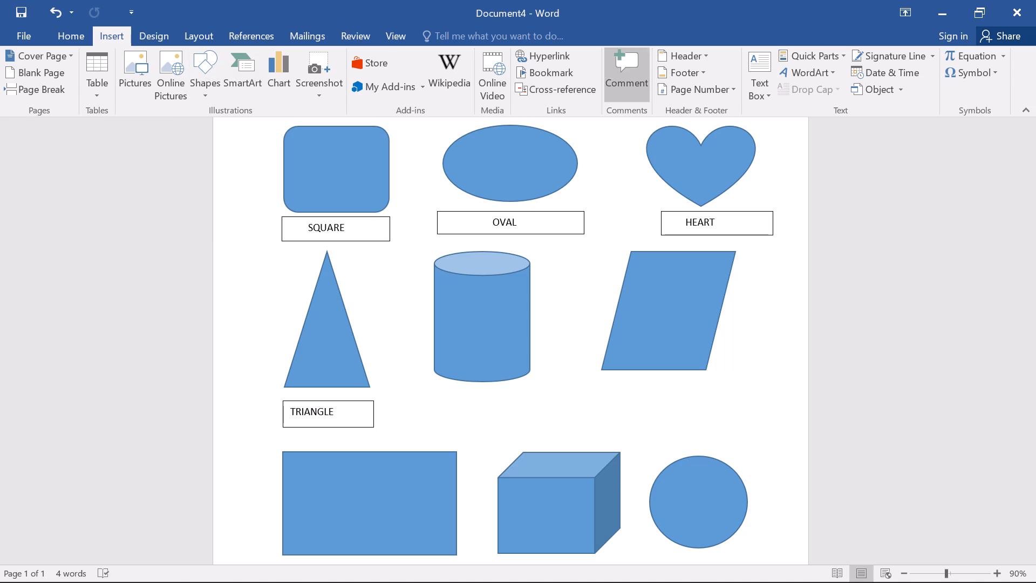
click(754, 66)
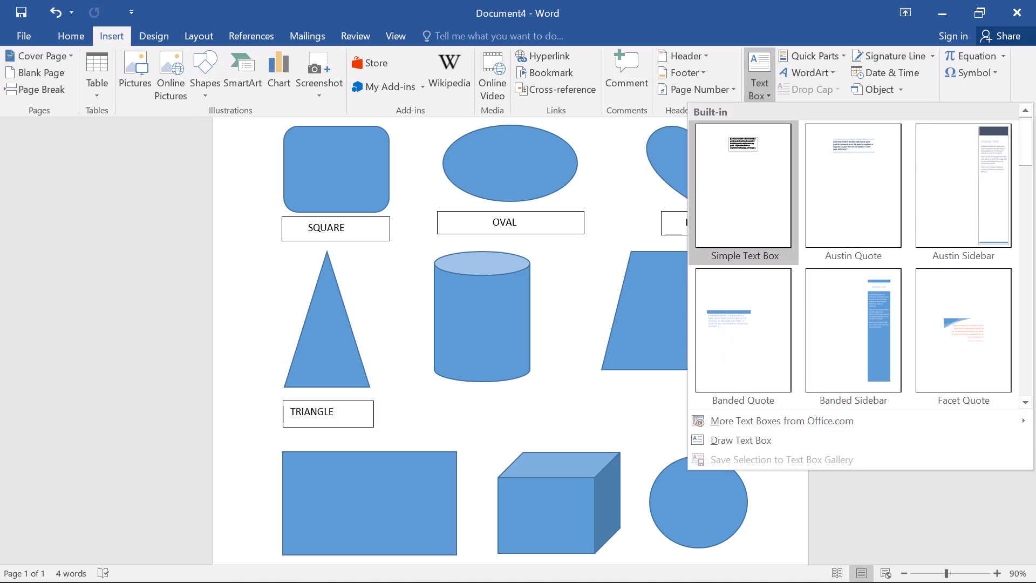
click(744, 137)
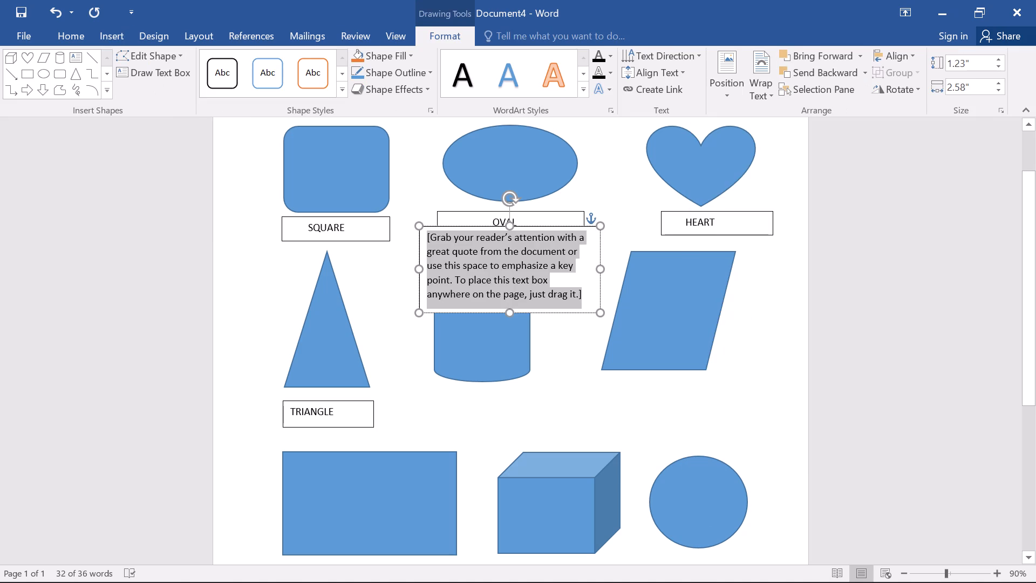
Resize the new text box so it sits just beneath the cylinder, about 0.49" high.
drag(511, 226, 506, 265)
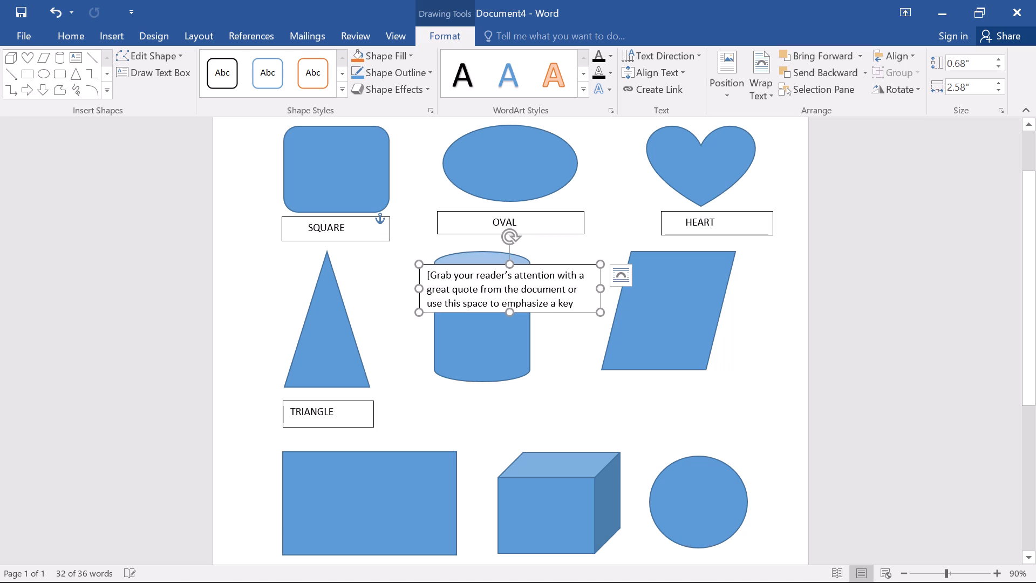
drag(507, 310, 506, 426)
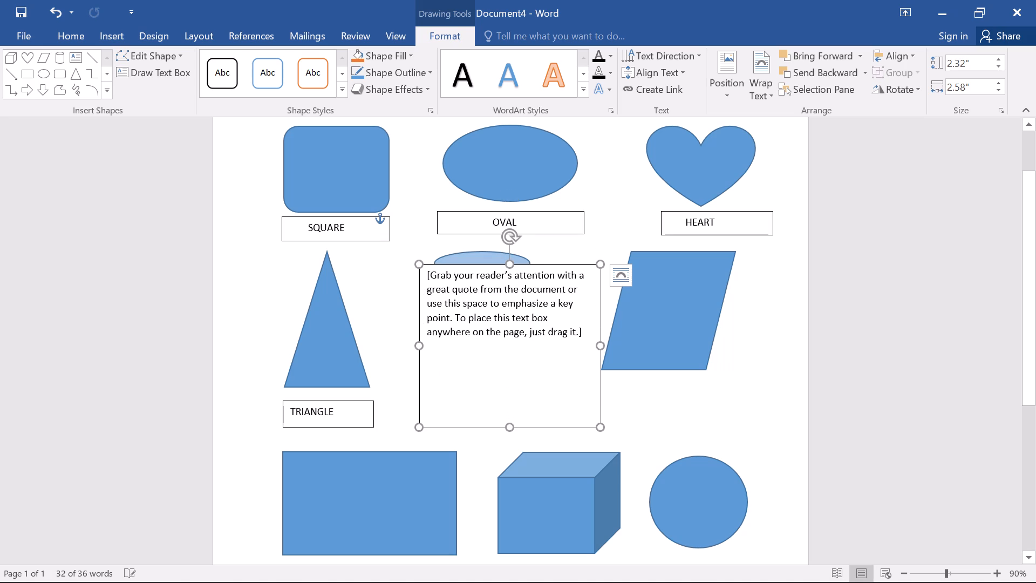
drag(509, 263, 500, 395)
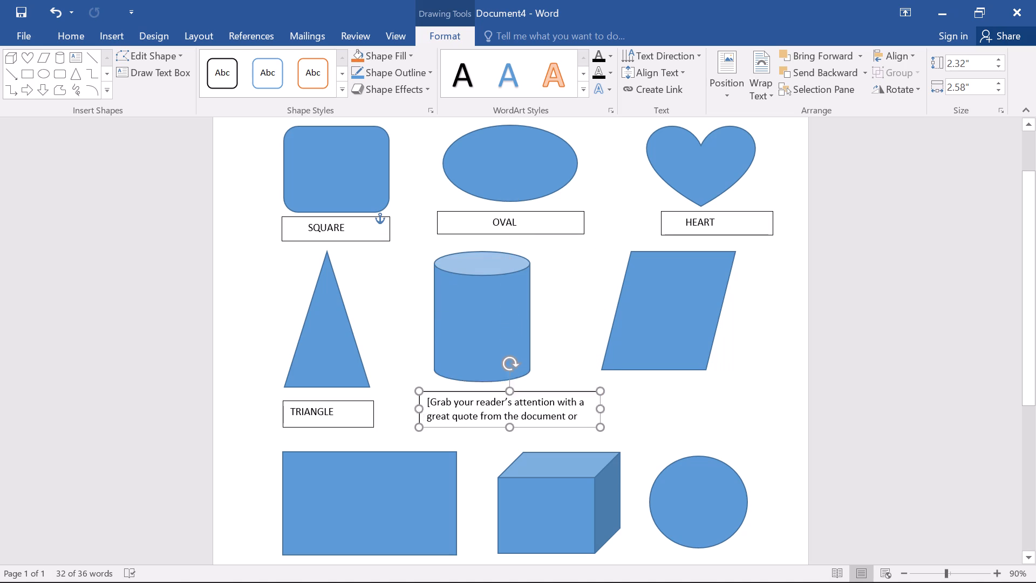
drag(500, 395, 501, 392)
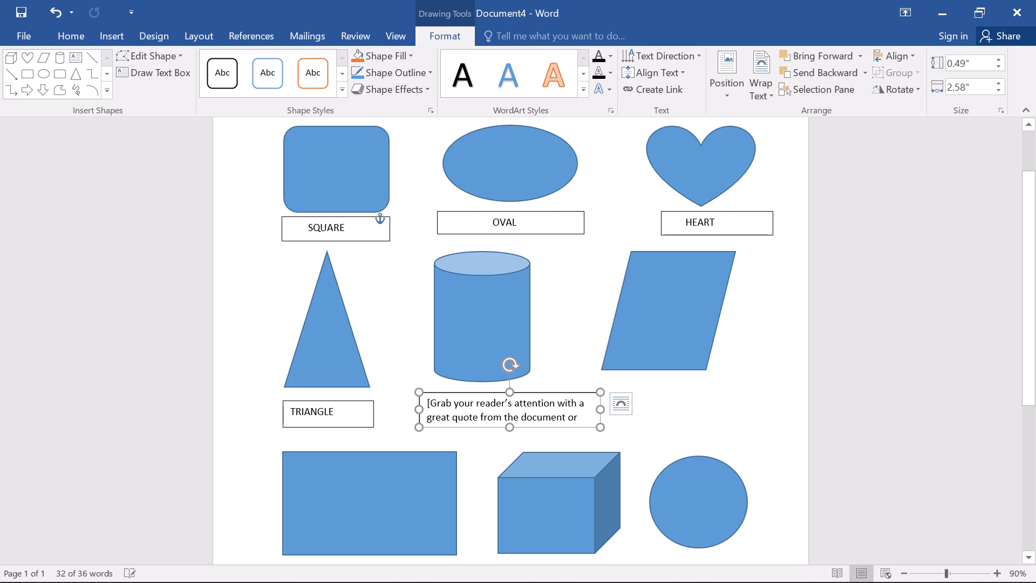
Replace the placeholder text in the box beneath the cylinder with CYLINDER, and leave the box.
click(568, 415)
key(ctrl+a)
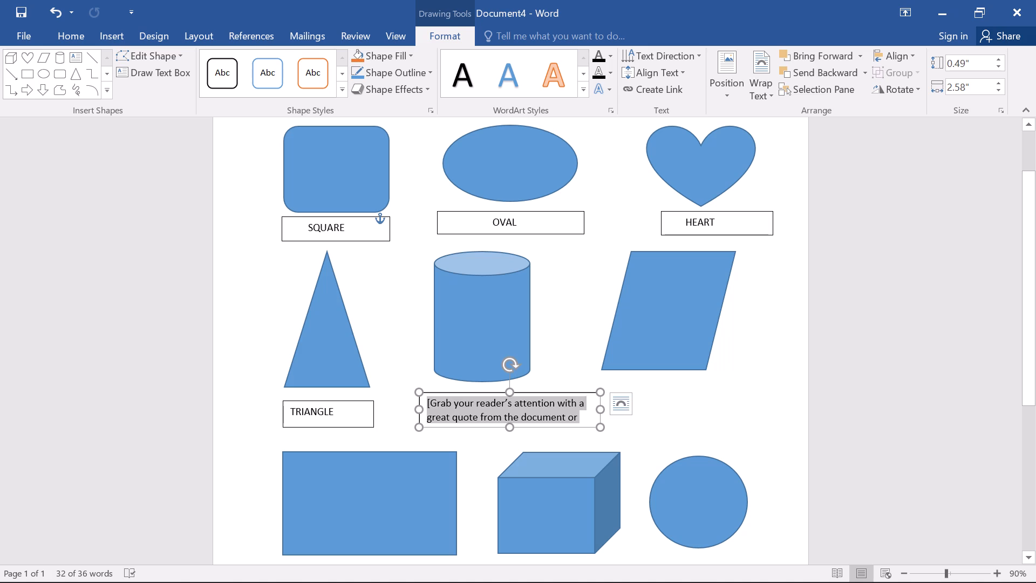
key(BackSpace)
key(space)
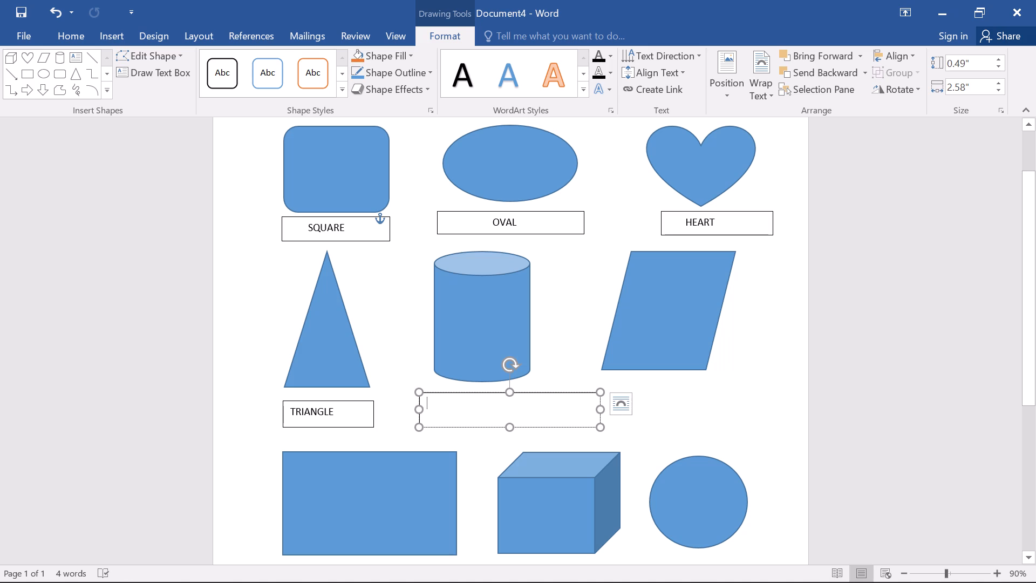
text(CY)
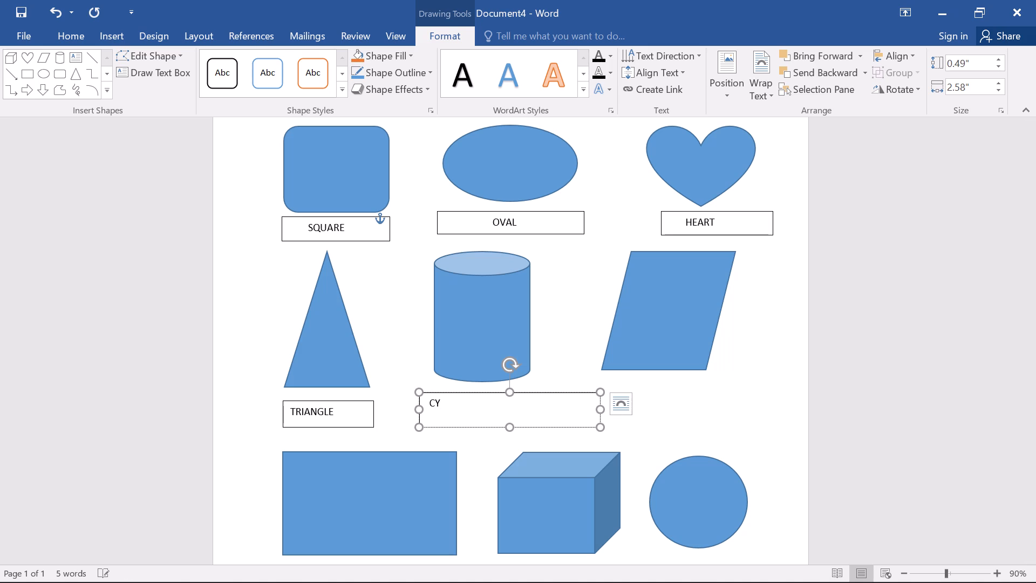
text(LINDEER)
key(BackSpace)
key(BackSpace)
key(r)
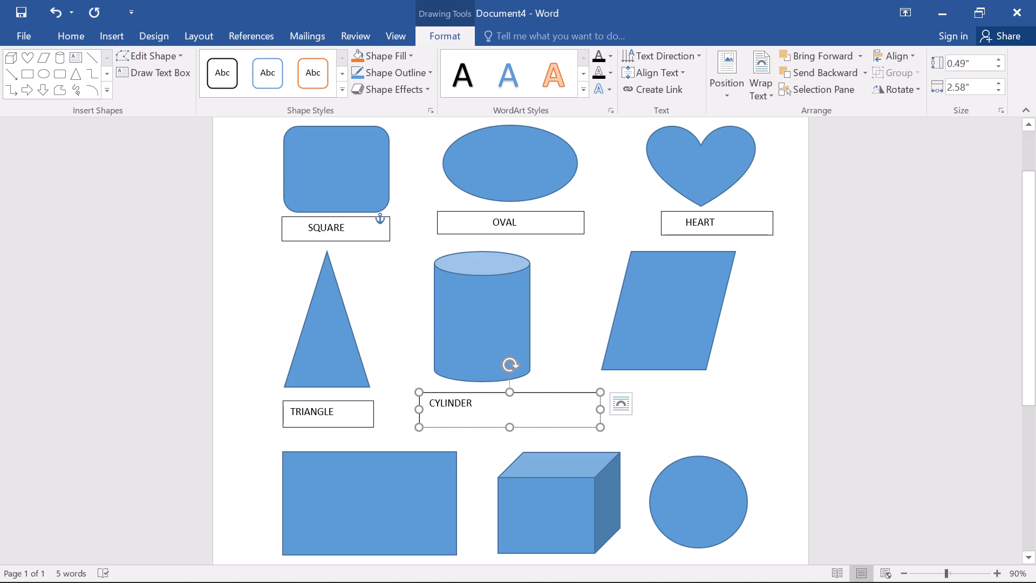
click(687, 421)
Narrow the CYLINDER text box to about 1.63" wide, slightly wider than the cylinder.
click(591, 401)
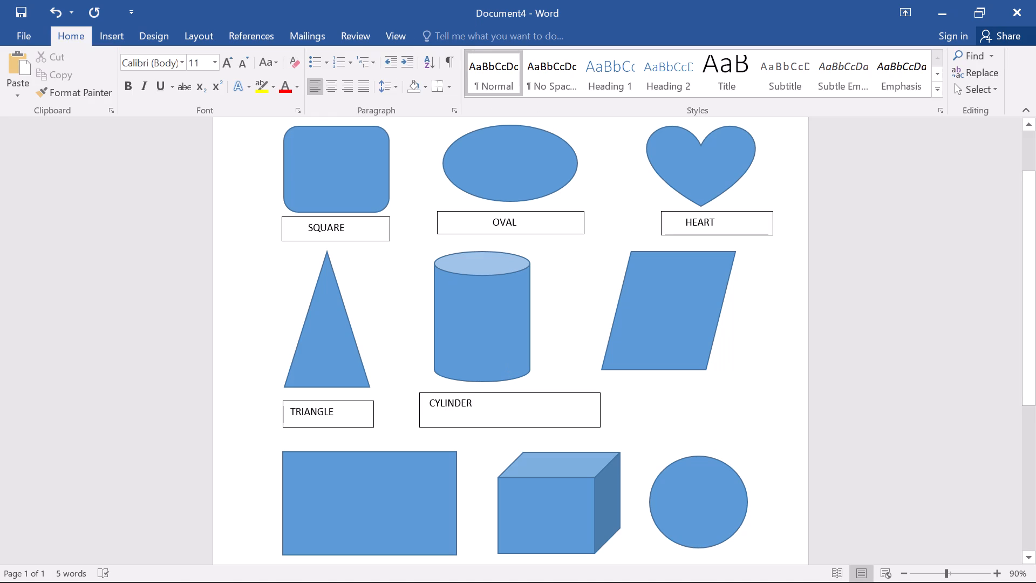
drag(598, 407, 553, 409)
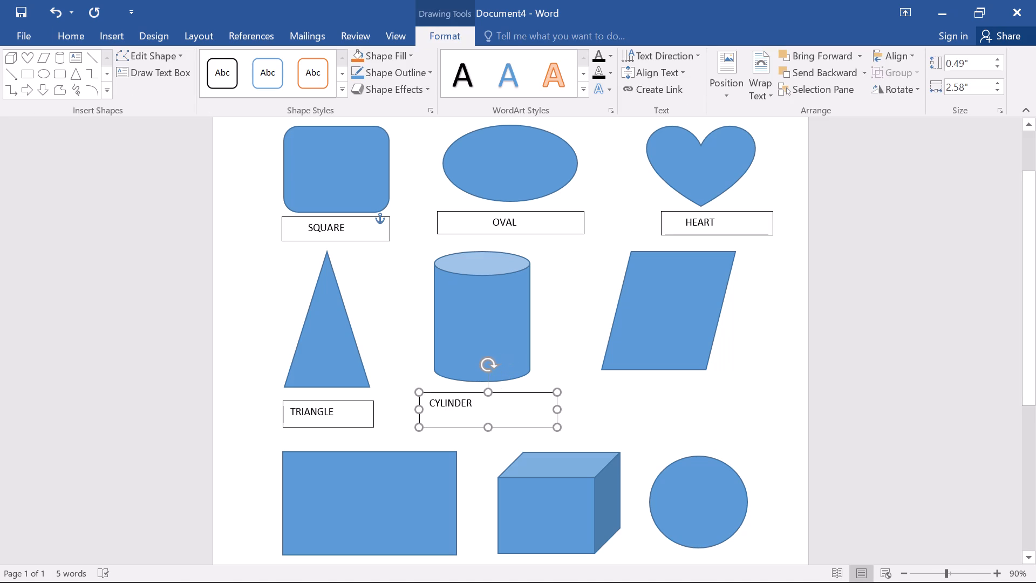
drag(553, 409, 502, 406)
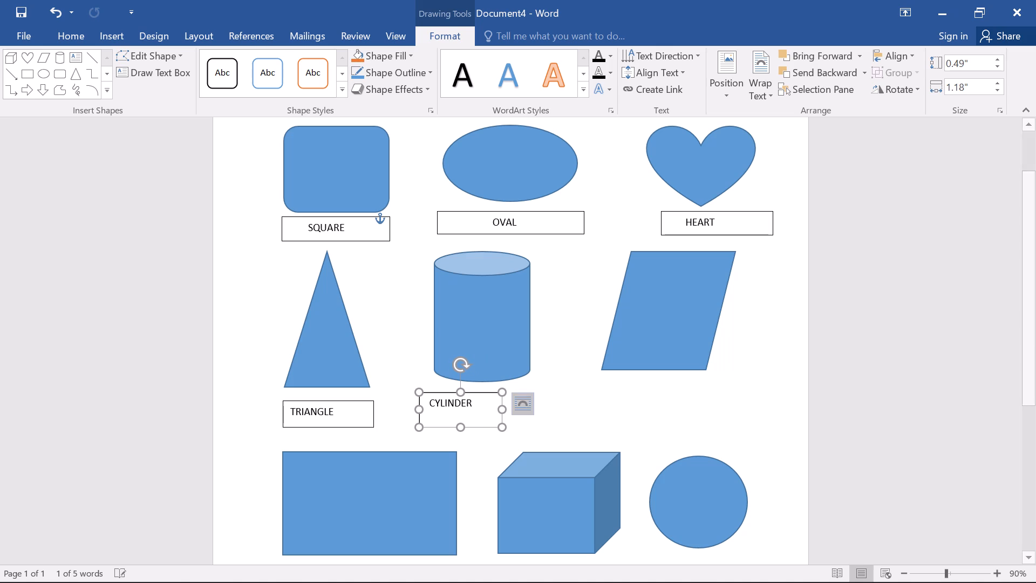
drag(502, 409, 534, 403)
click(483, 409)
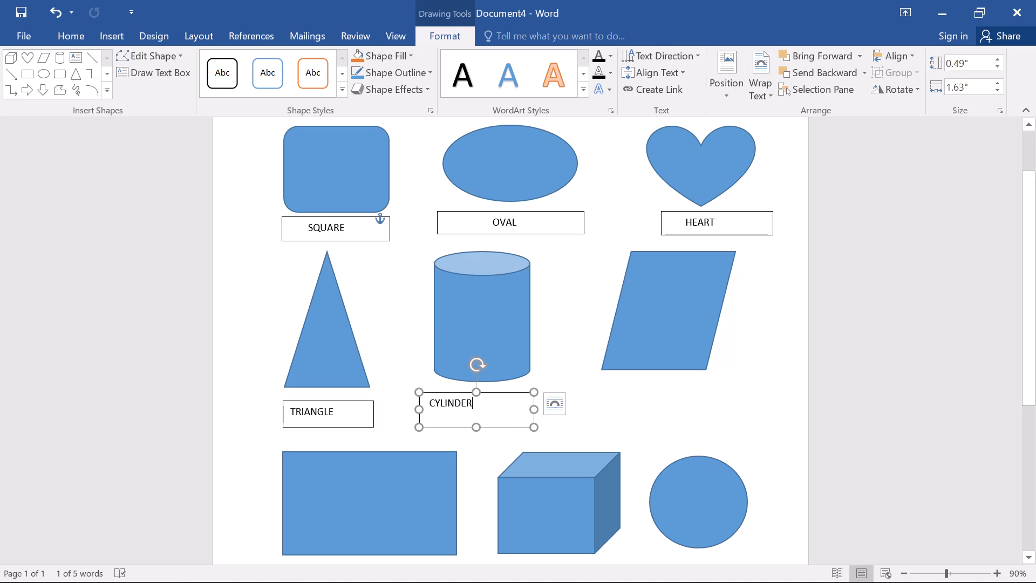
Add leading spaces before CYLINDER so the label sits roughly centred in its text box.
click(425, 408)
key(space)
key(space)
key(space)
key(space)
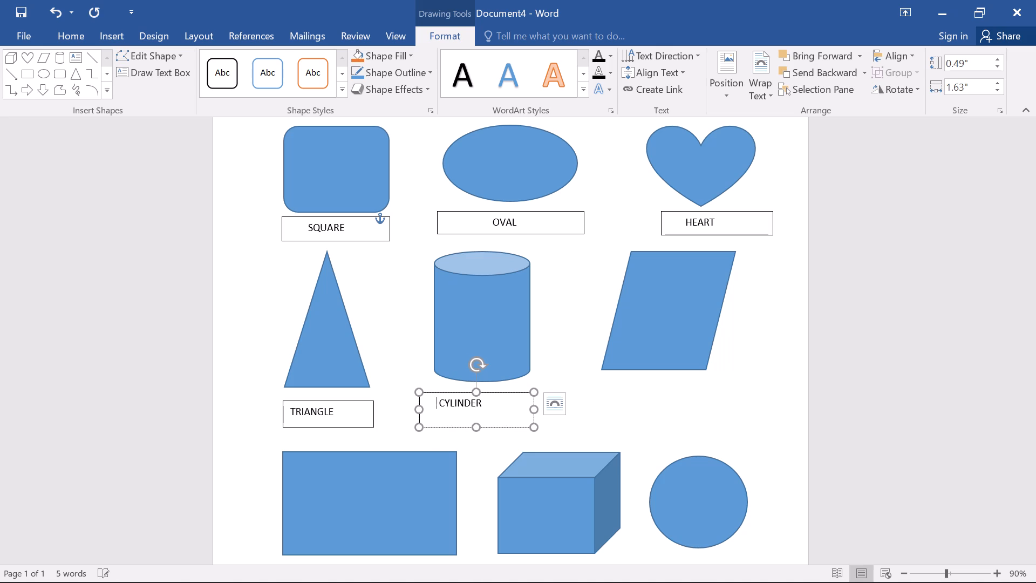
key(space)
key(space)
key(space)
key(space)
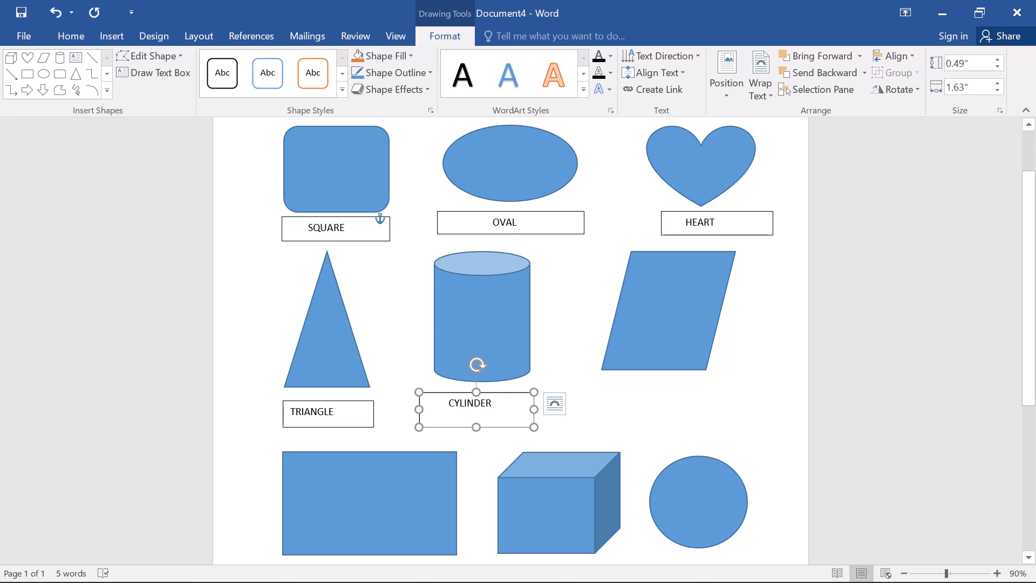
Shorten the CYLINDER text box from its lower edge to about 0.4" high, and deselect it.
click(475, 429)
drag(475, 429, 479, 409)
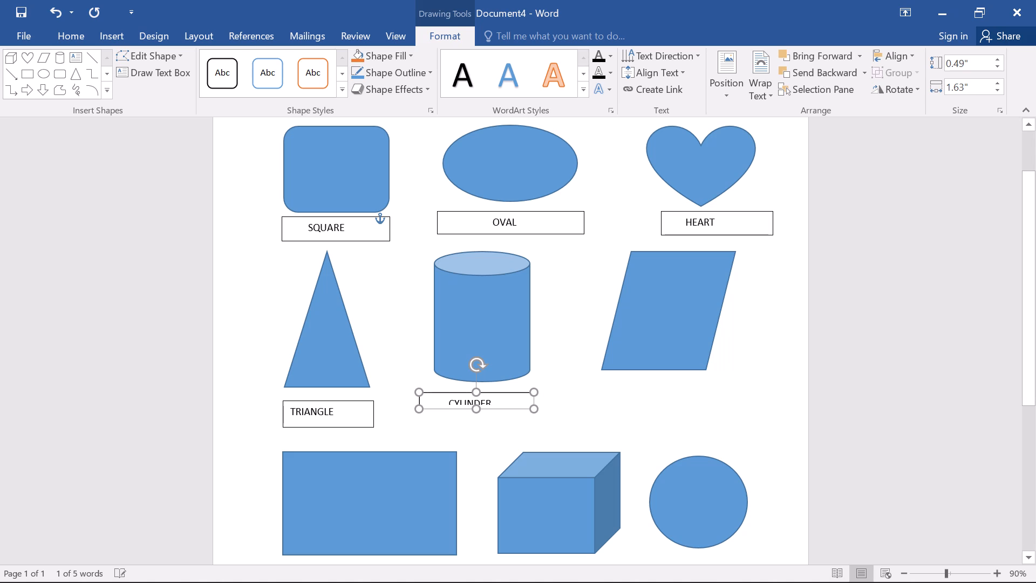
drag(479, 409, 479, 421)
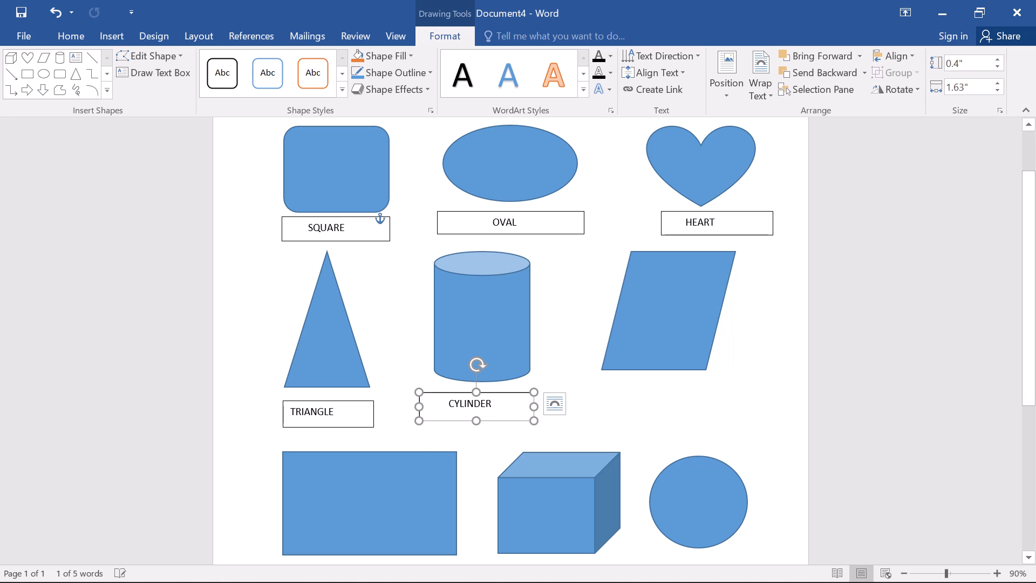
click(659, 426)
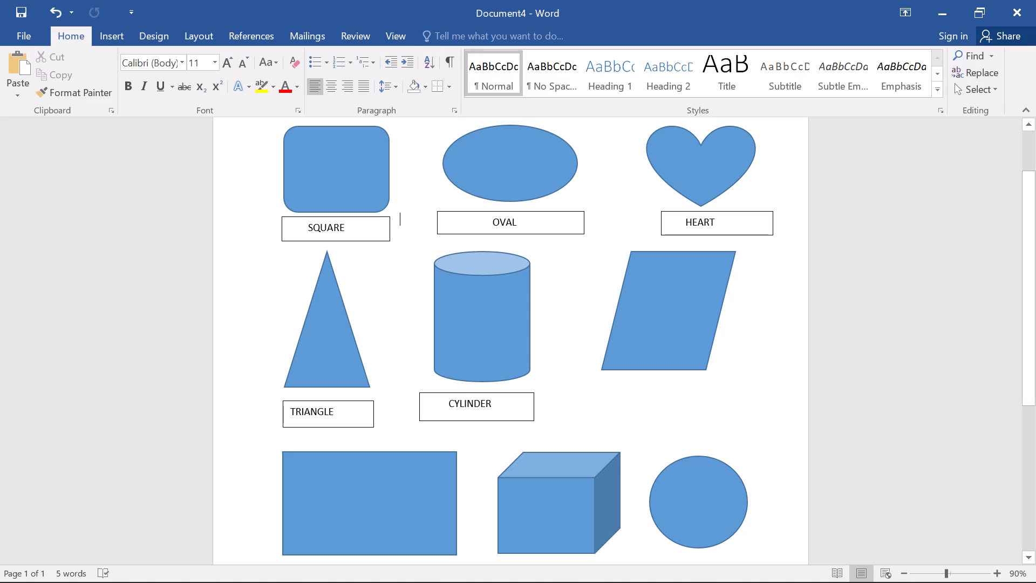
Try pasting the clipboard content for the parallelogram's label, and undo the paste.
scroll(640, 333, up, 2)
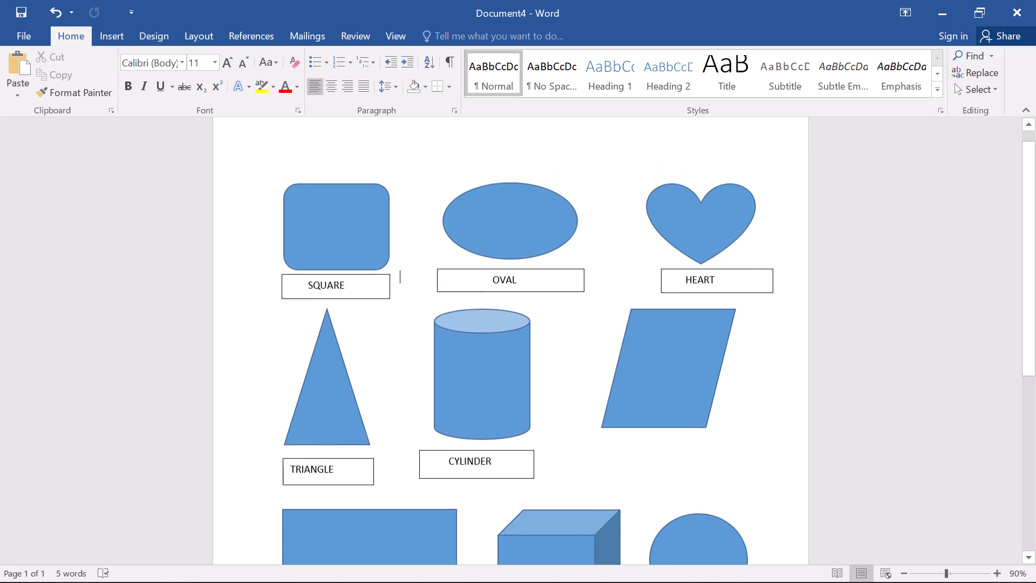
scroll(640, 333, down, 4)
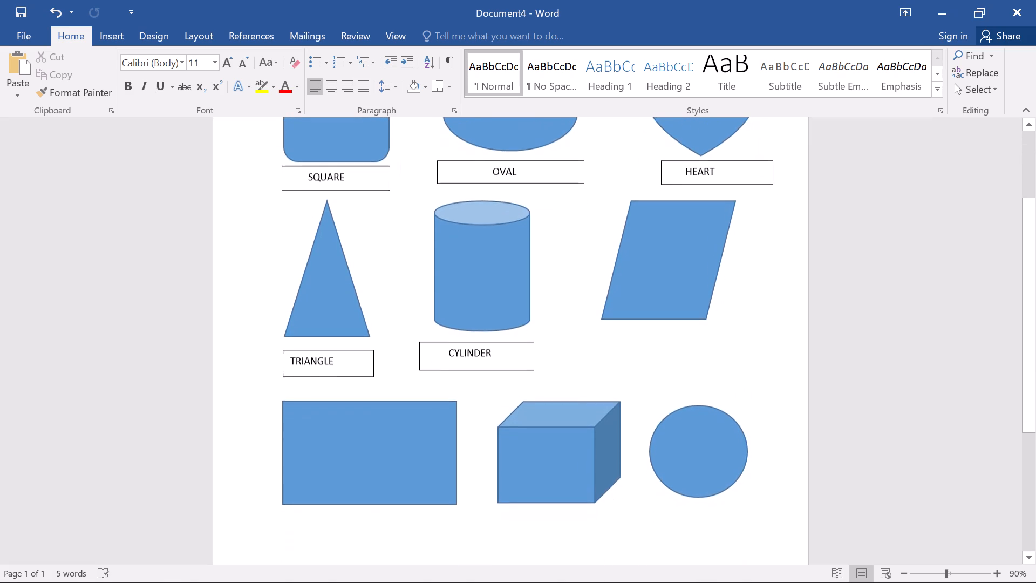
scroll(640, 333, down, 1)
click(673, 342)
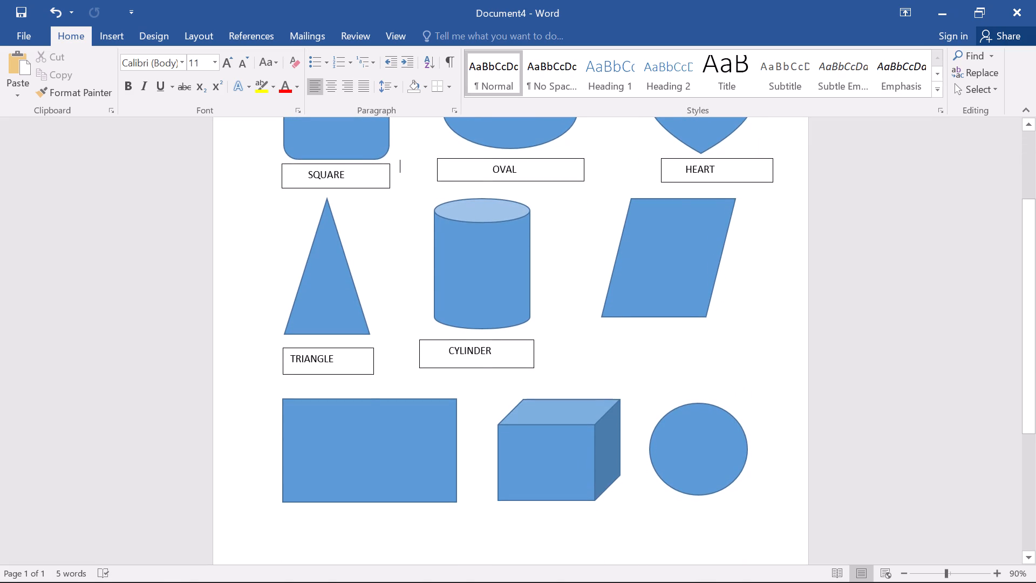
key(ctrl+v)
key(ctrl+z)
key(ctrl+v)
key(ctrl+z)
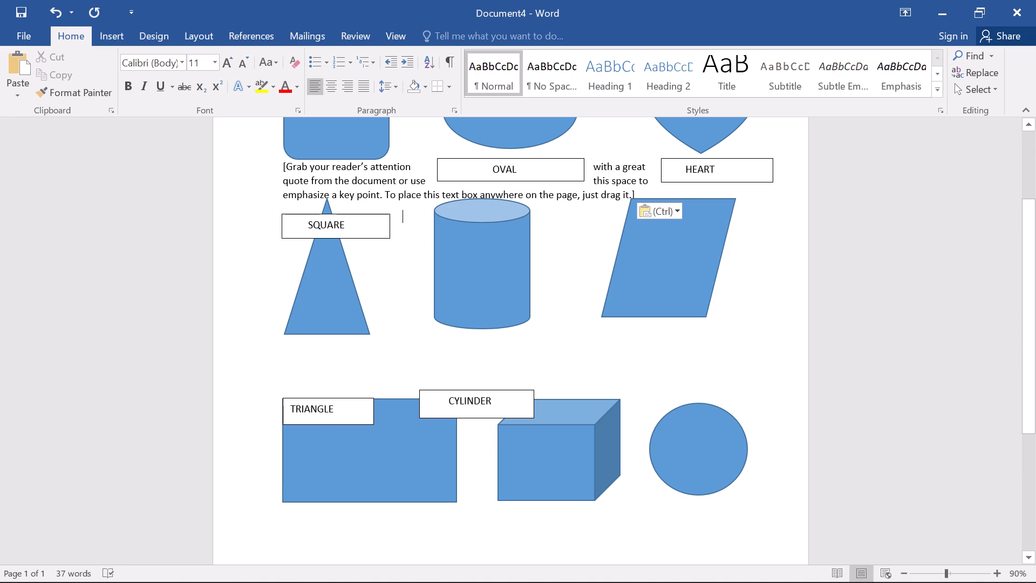
Insert another Simple Text Box for the next shape label.
scroll(673, 341, up, 1)
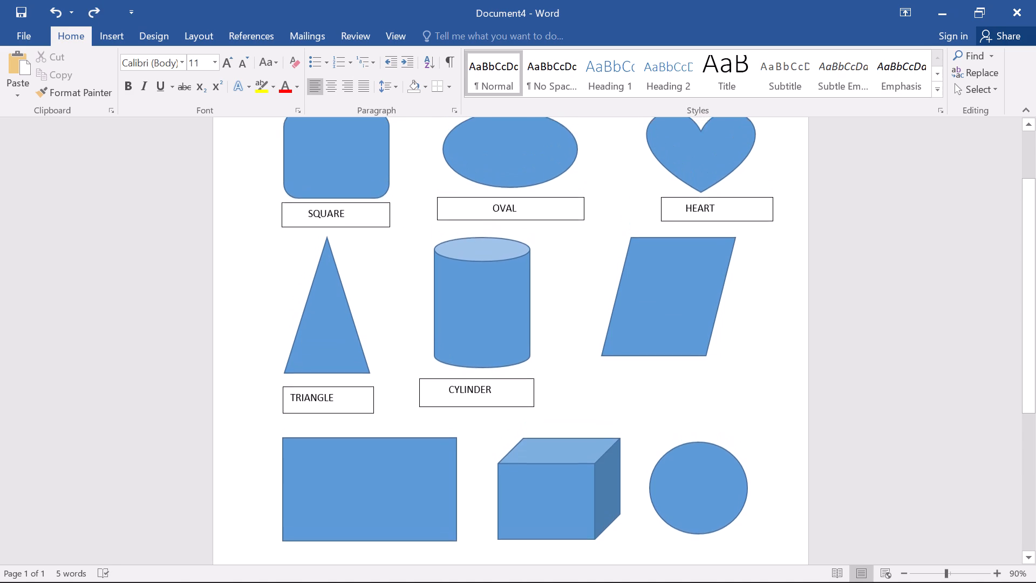
scroll(673, 341, up, 1)
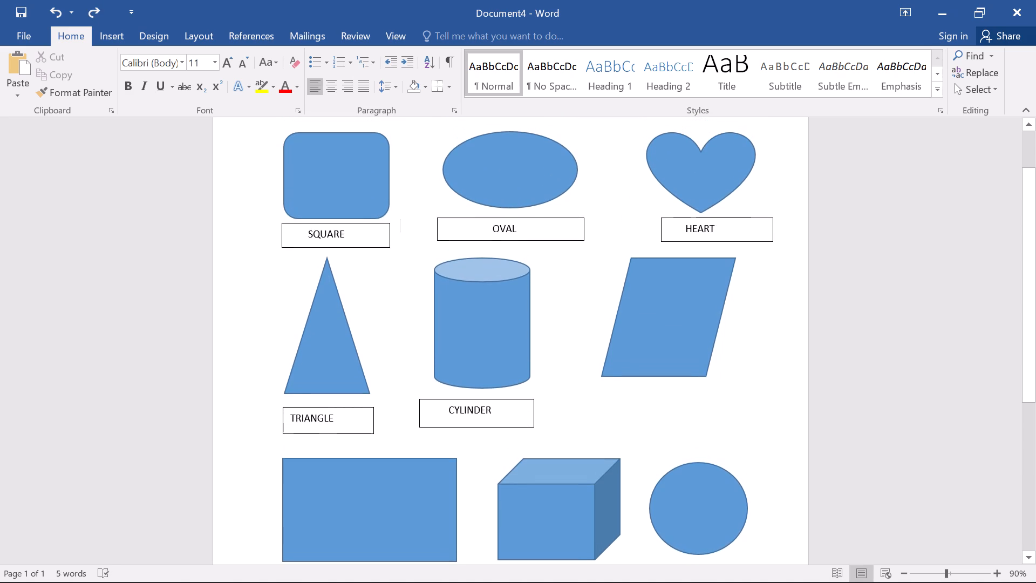
scroll(629, 452, down, 1)
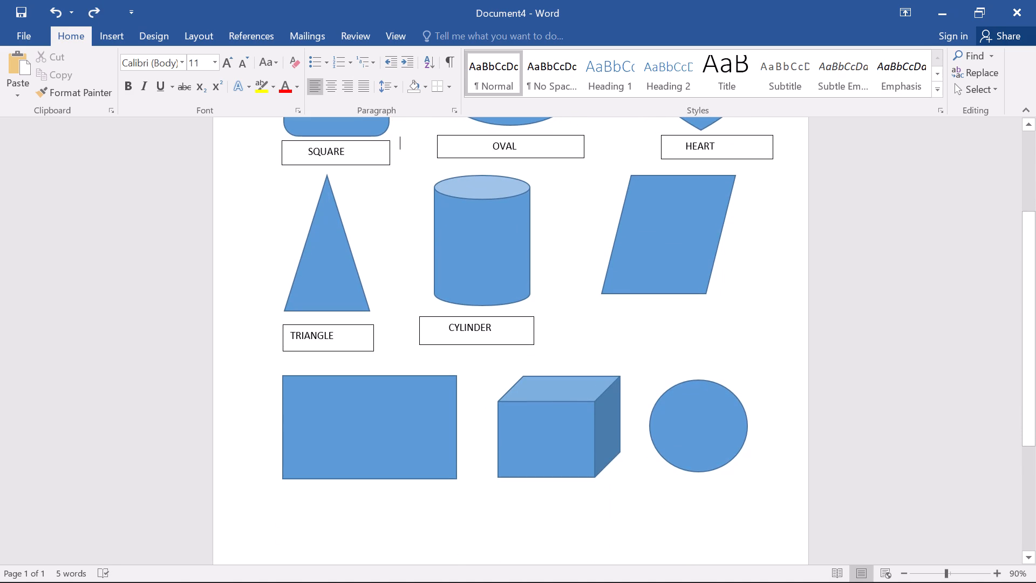
click(118, 40)
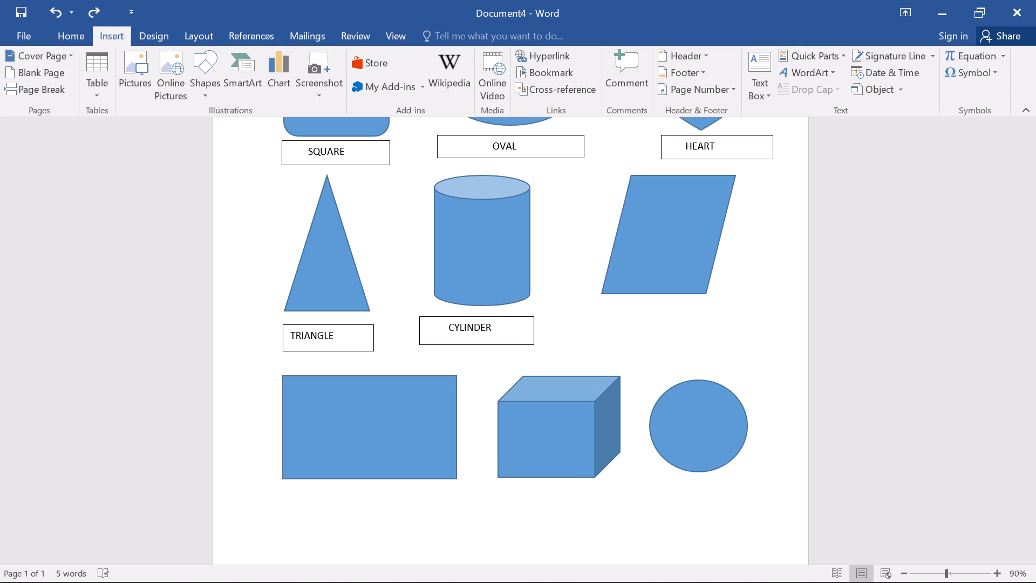
click(760, 69)
click(745, 148)
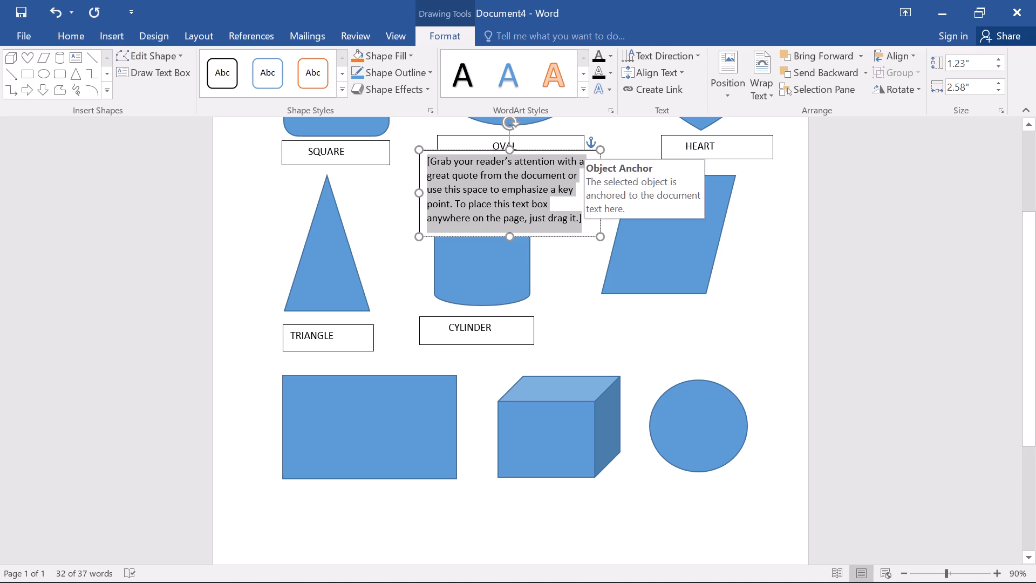
Resize the new text box to about 0.44" high and 1.1" wide, placing it below the third row near the rectangle's lower corner.
drag(590, 148, 558, 240)
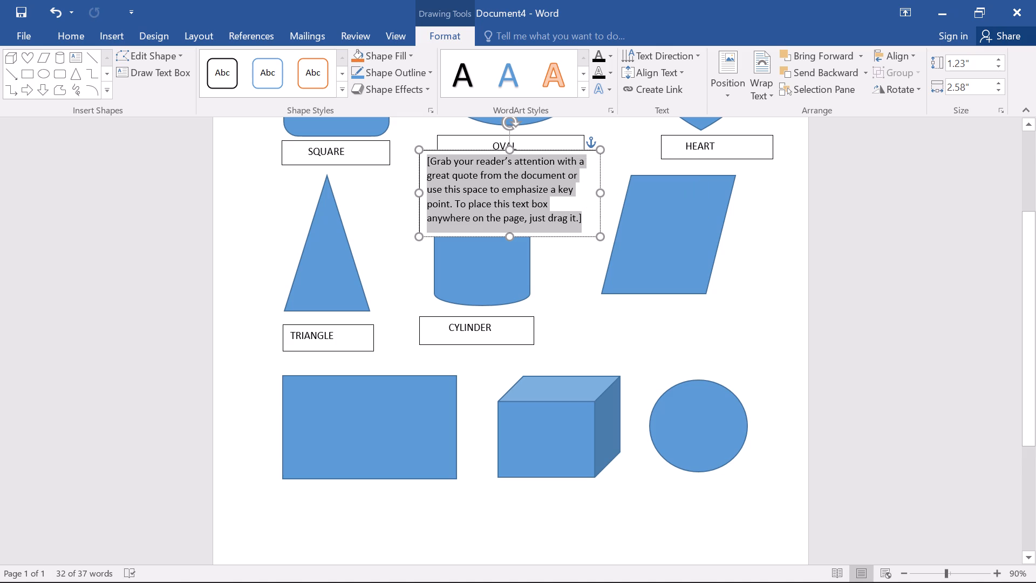
drag(591, 143, 580, 187)
drag(580, 187, 580, 204)
drag(599, 233, 472, 532)
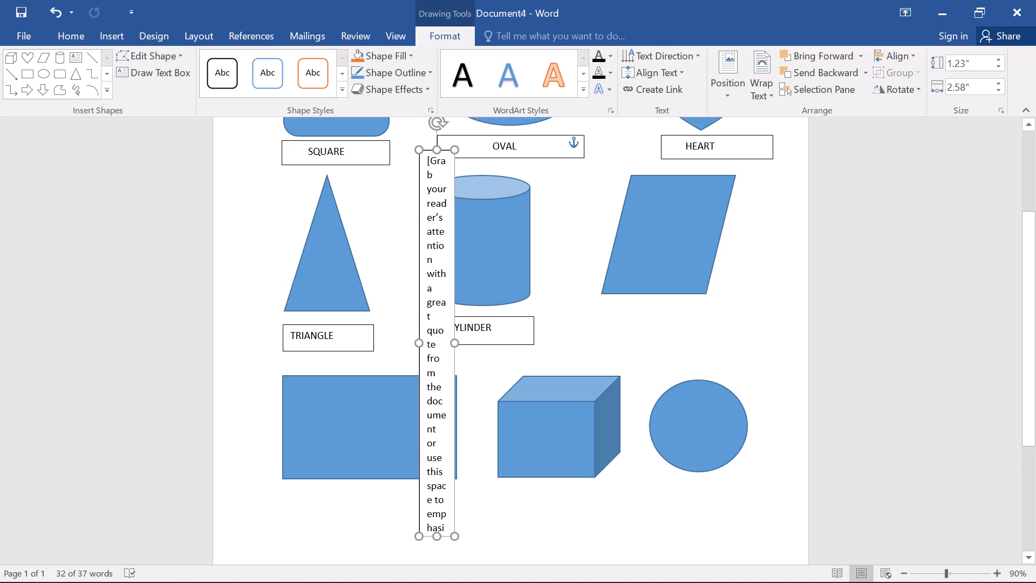
drag(472, 532, 496, 530)
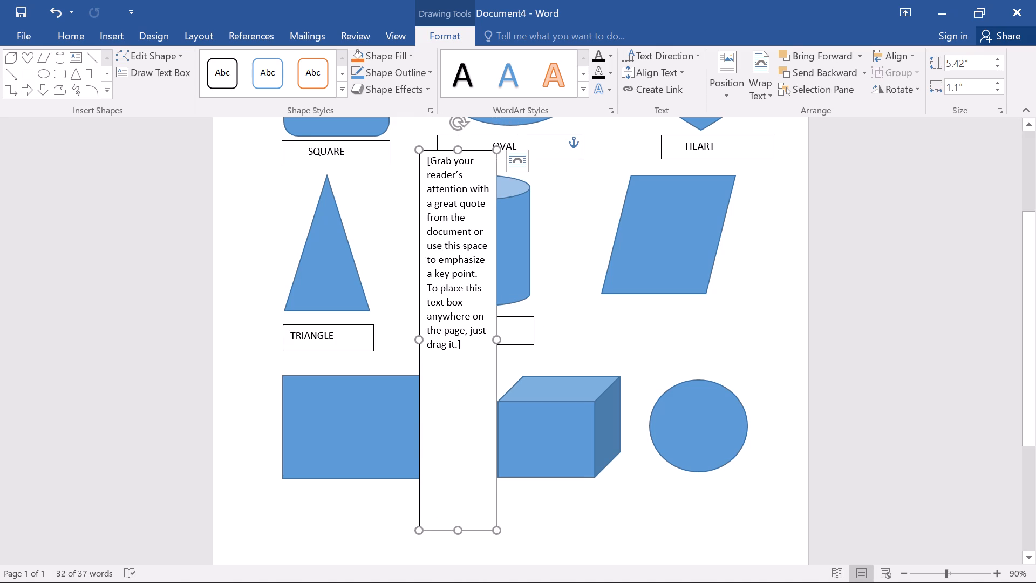
drag(458, 147, 472, 504)
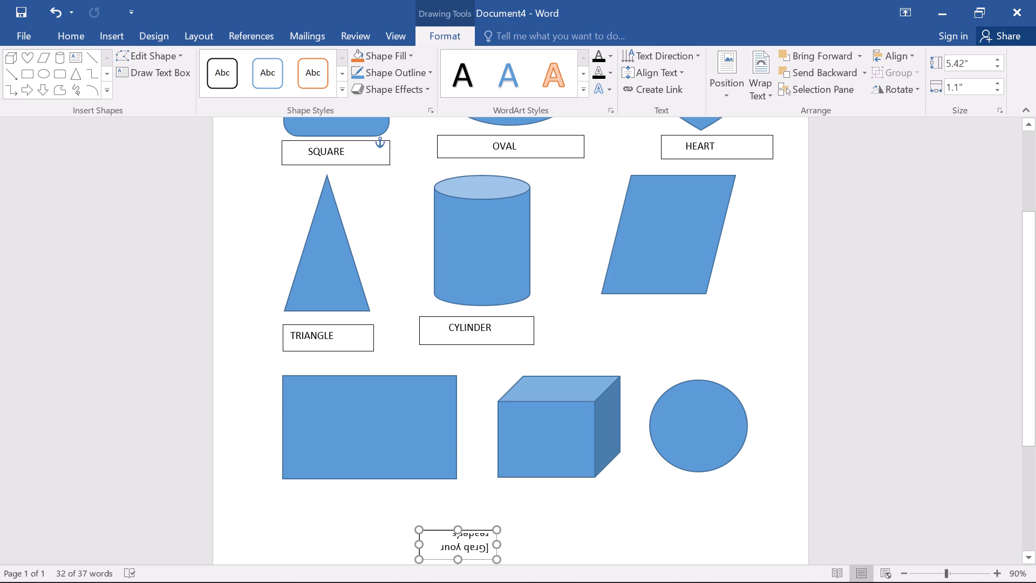
drag(472, 504, 475, 499)
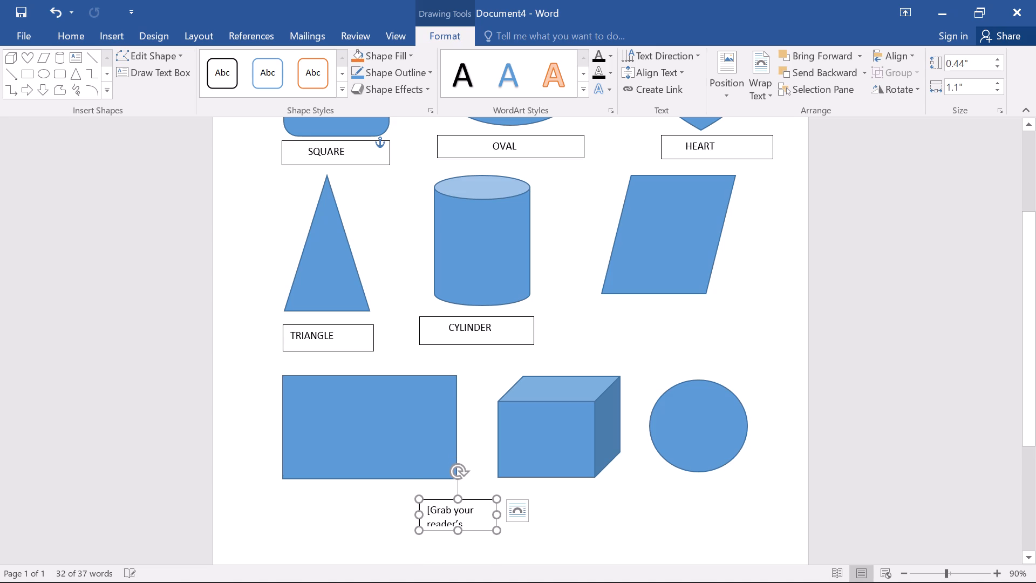
Resize the new text box to about 0.62" high and 2.36" wide, fitting it directly beneath the rectangle.
drag(419, 516, 282, 516)
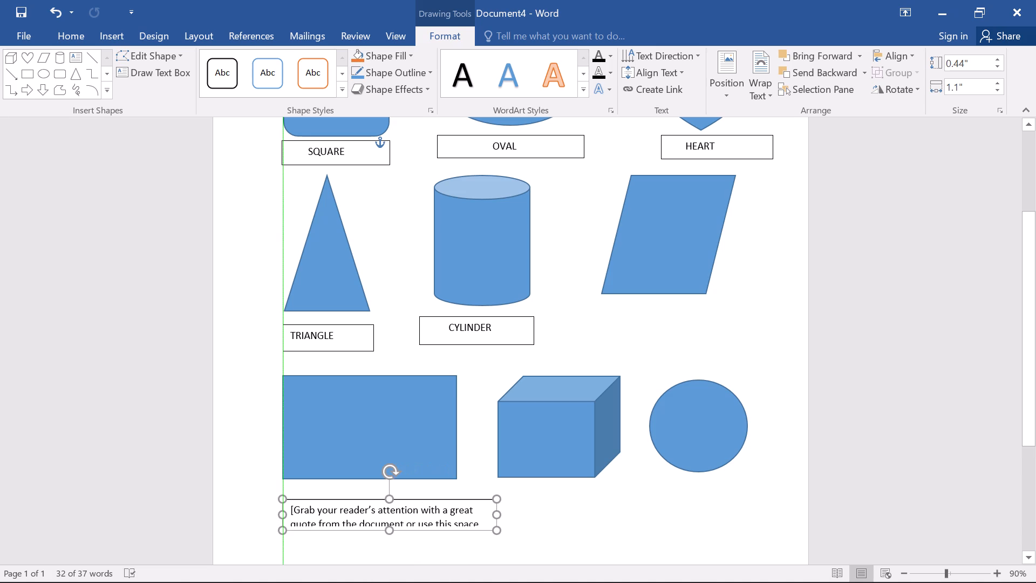
drag(282, 516, 291, 514)
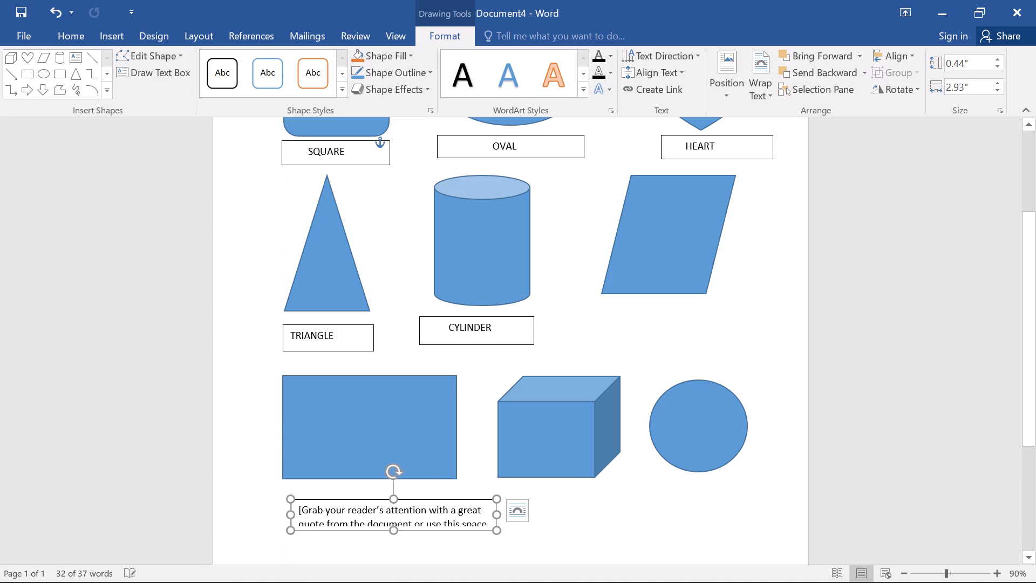
scroll(419, 538, right, 1)
drag(497, 513, 471, 516)
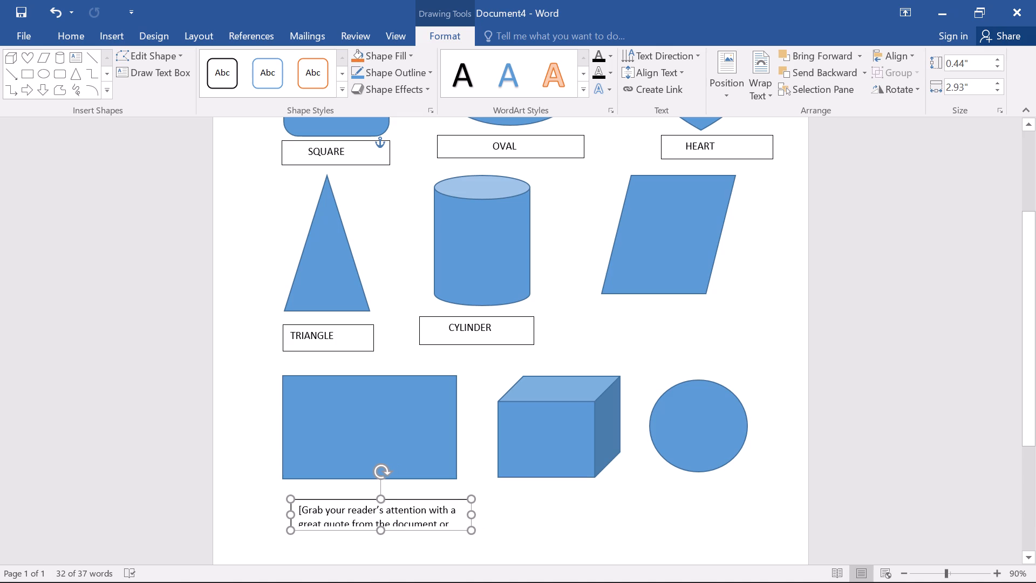
drag(471, 516, 456, 514)
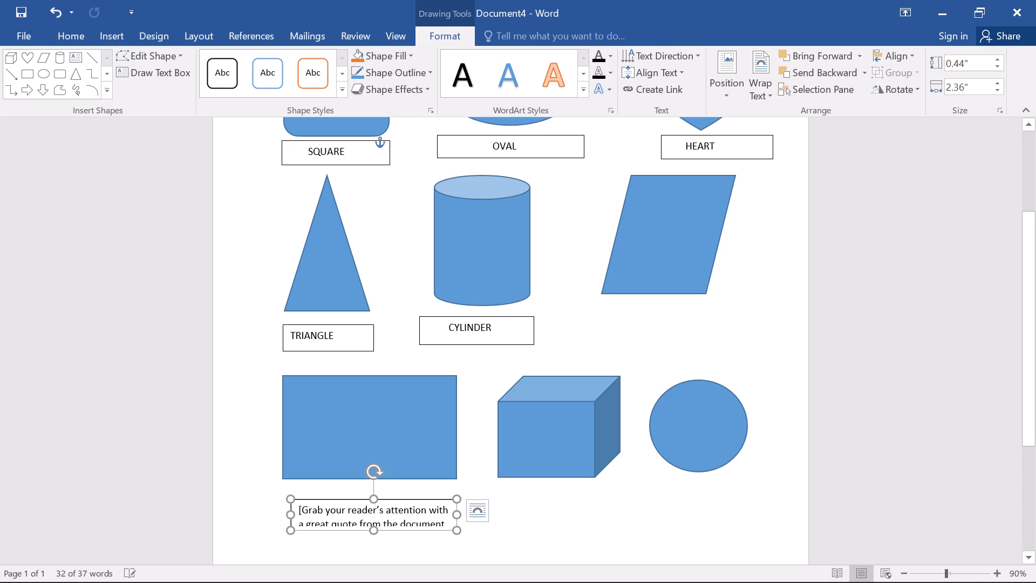
click(532, 517)
click(385, 518)
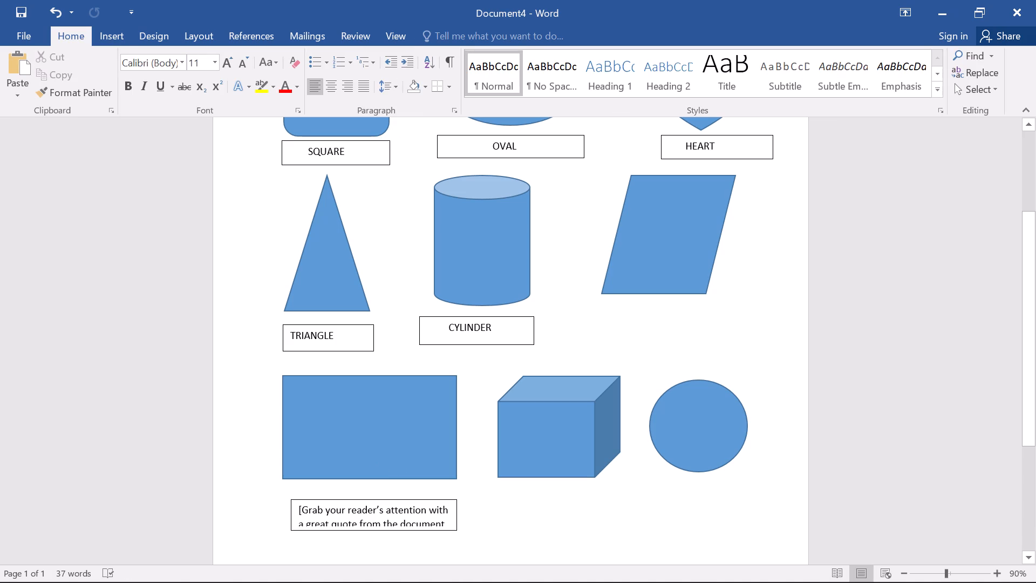
drag(374, 497, 374, 487)
click(374, 487)
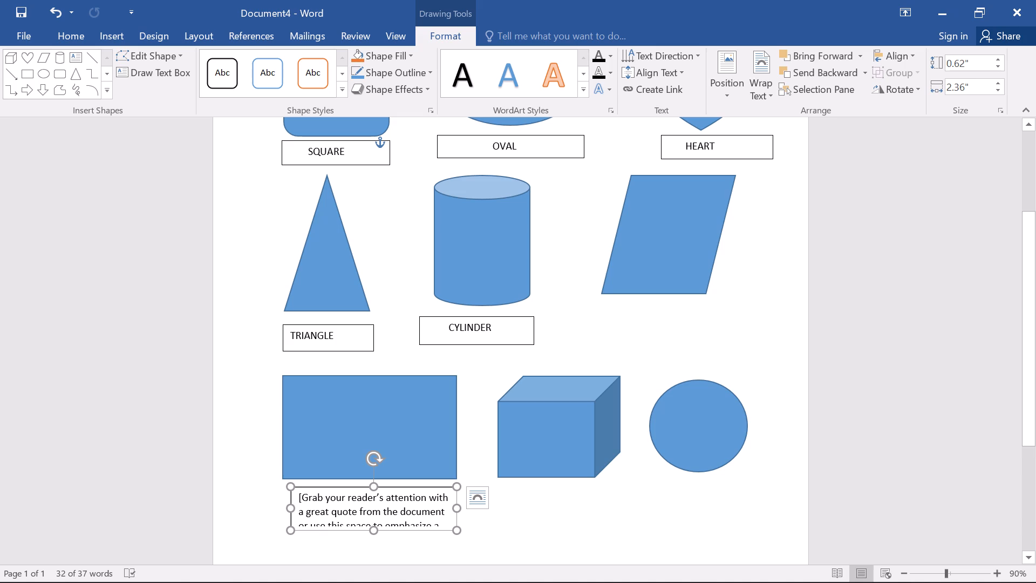
Replace the placeholder text in the box beneath the rectangle with "Rectangle", and deselect the box.
click(408, 510)
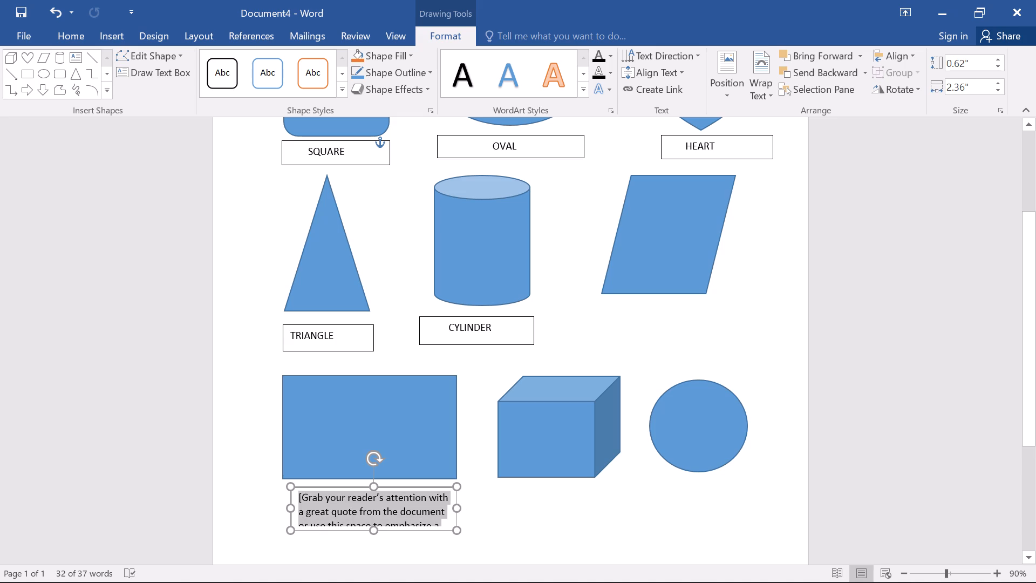
key(BackSpace)
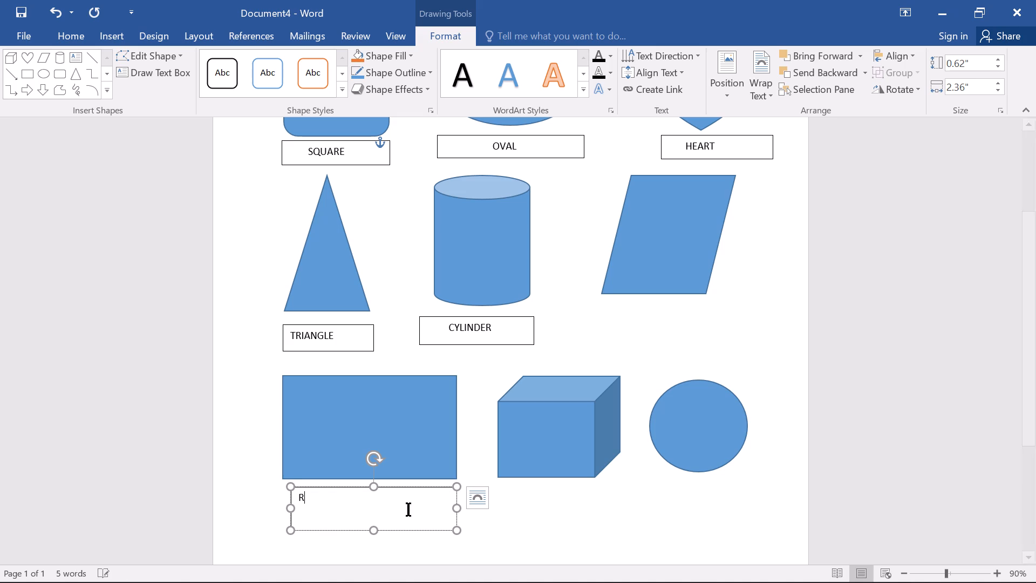
text(ect)
text(an)
key(h)
key(BackSpace)
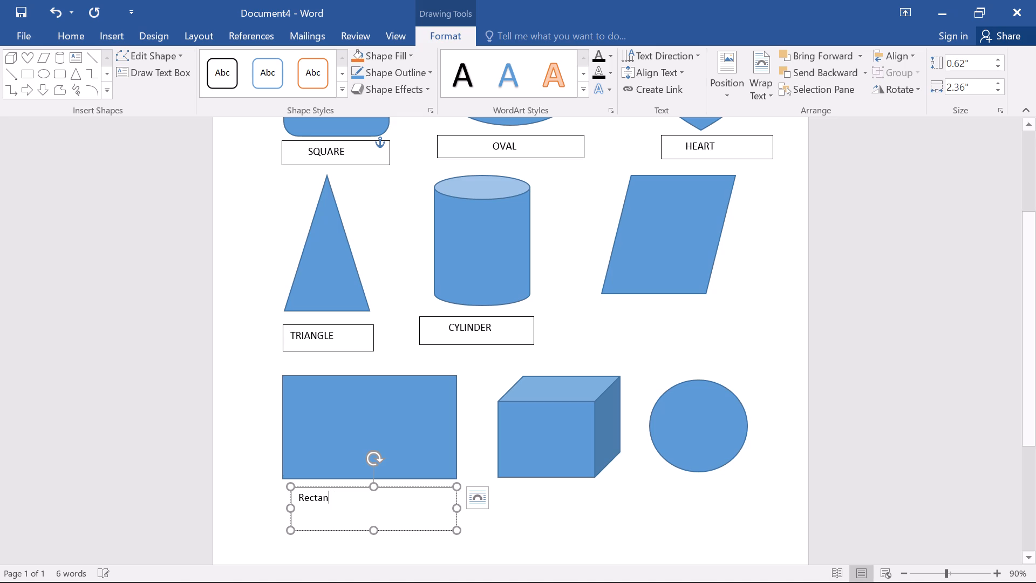
key(g)
key(l)
key(e)
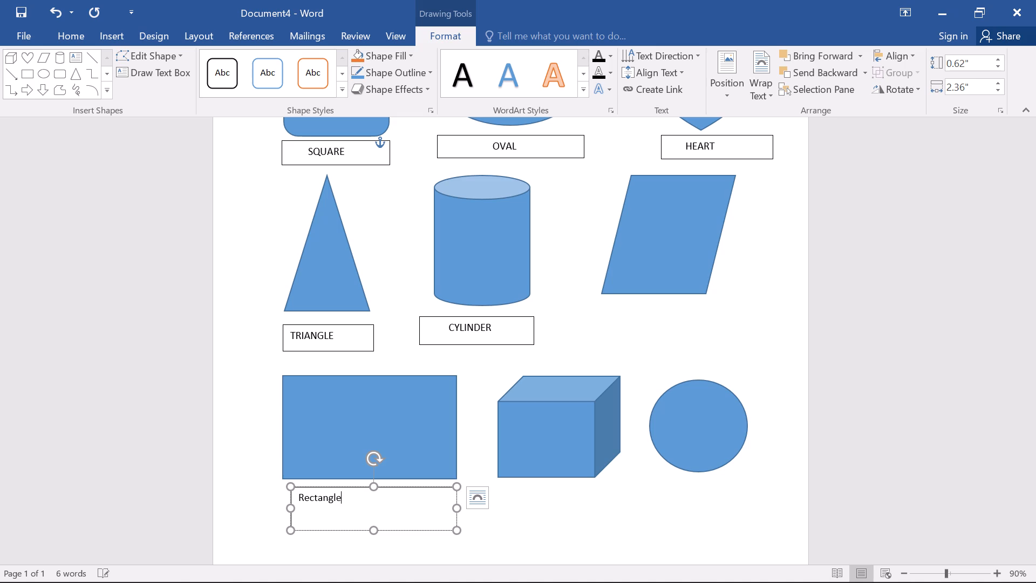
click(516, 528)
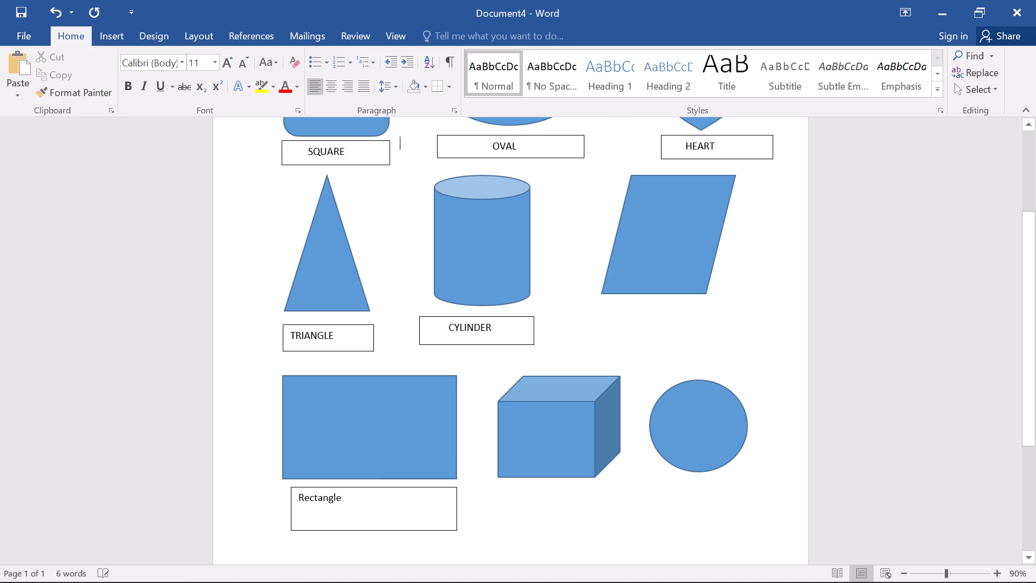
Shrink the Rectangle text box from its lower outer corner to about 0.4" high and 1.55" wide.
click(398, 519)
drag(456, 529, 455, 528)
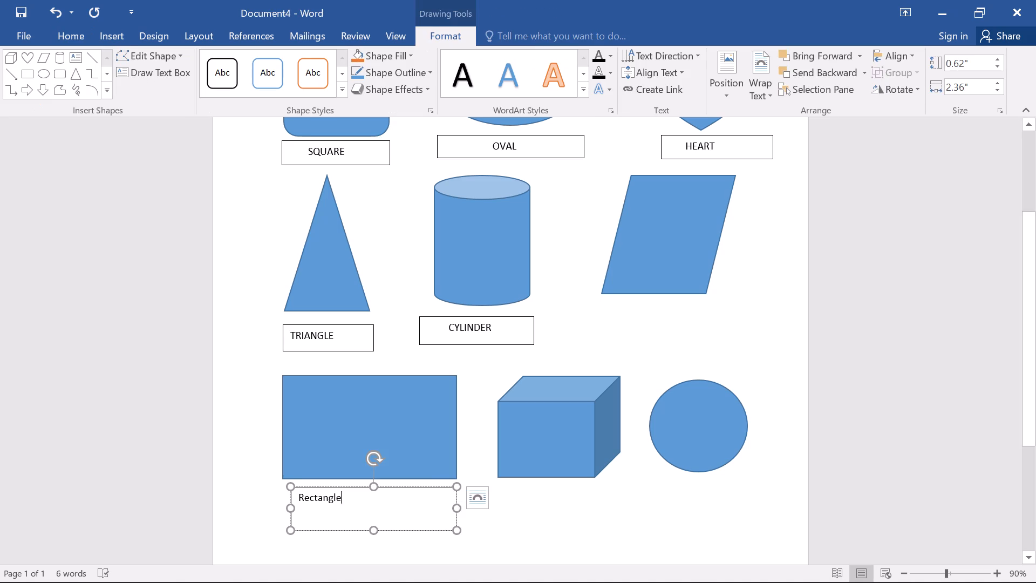
drag(455, 528, 400, 514)
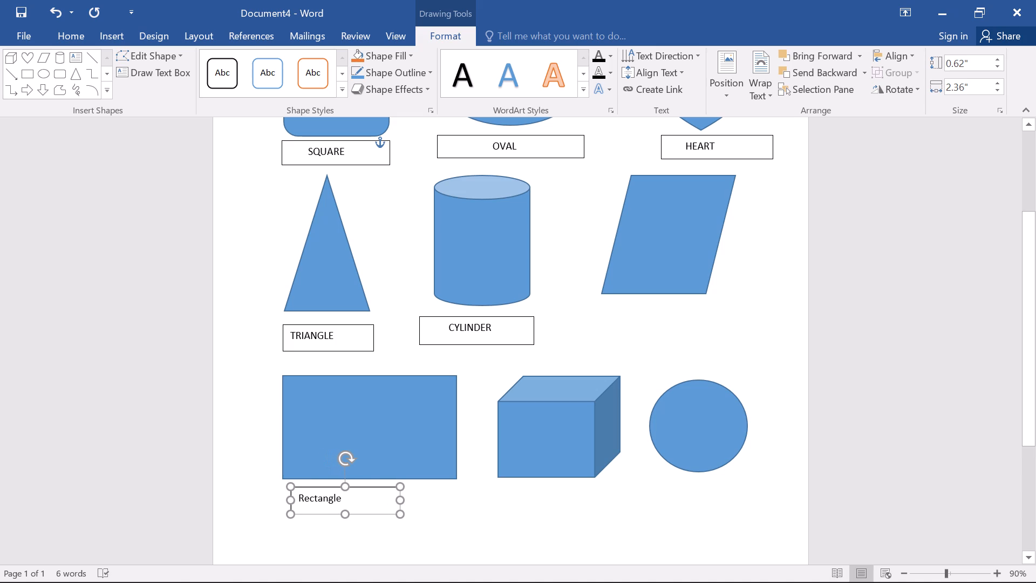
drag(400, 514, 400, 515)
click(454, 520)
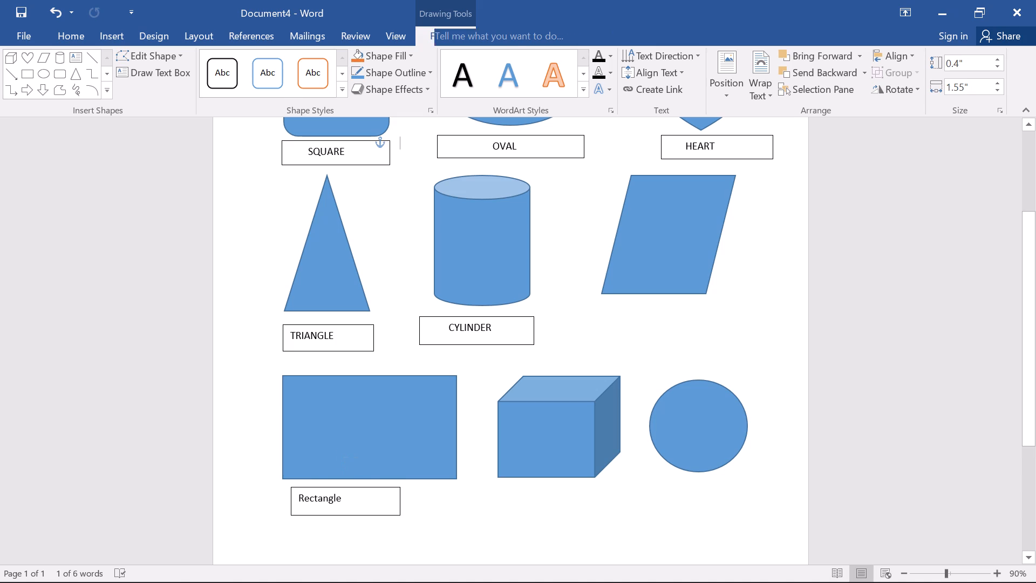
Shift the word Rectangle toward the middle of its text box by inserting six spaces before it.
click(296, 494)
key(space)
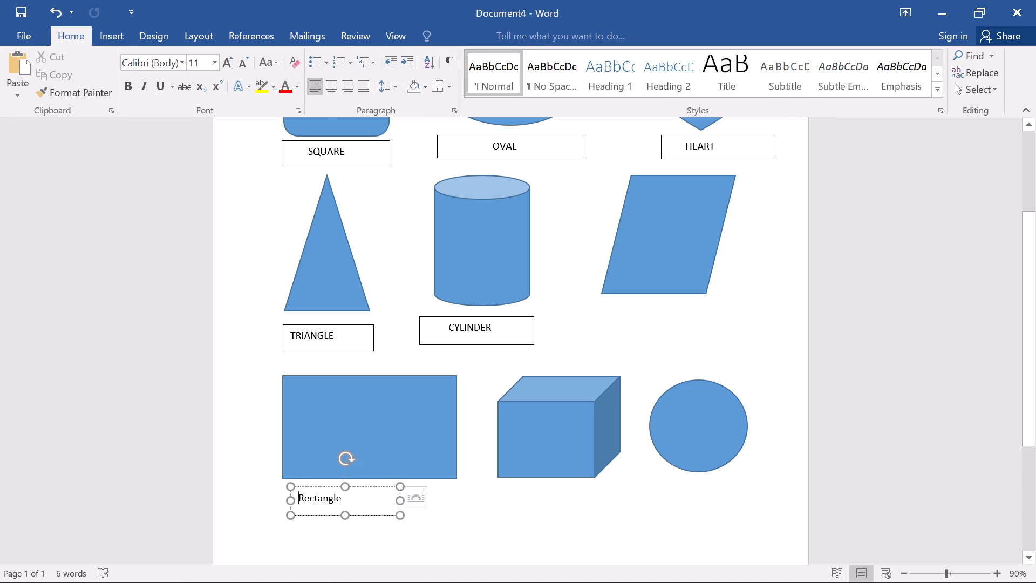
key(space)
key(space)
key(space)
key(space)
key(space)
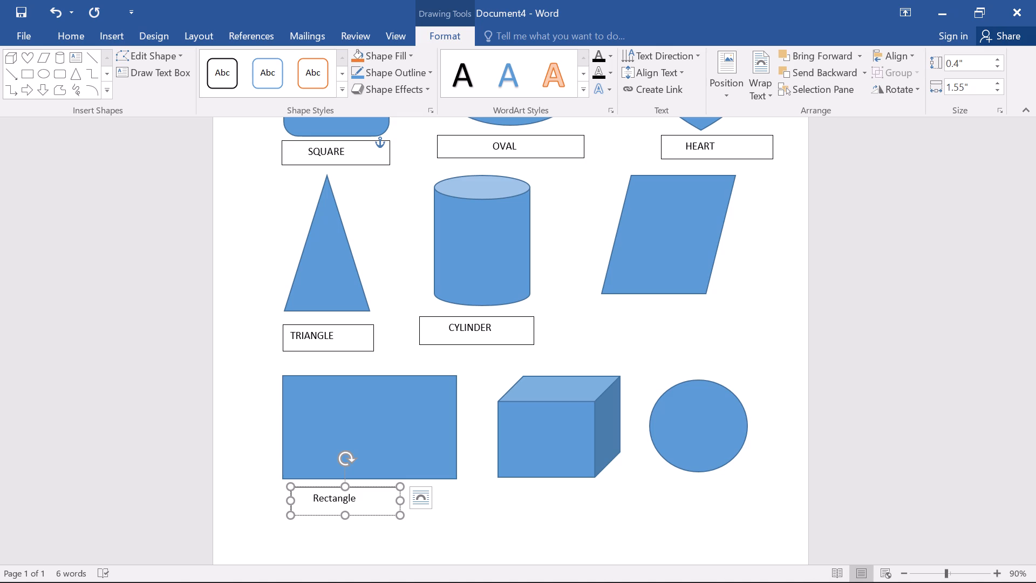
click(531, 528)
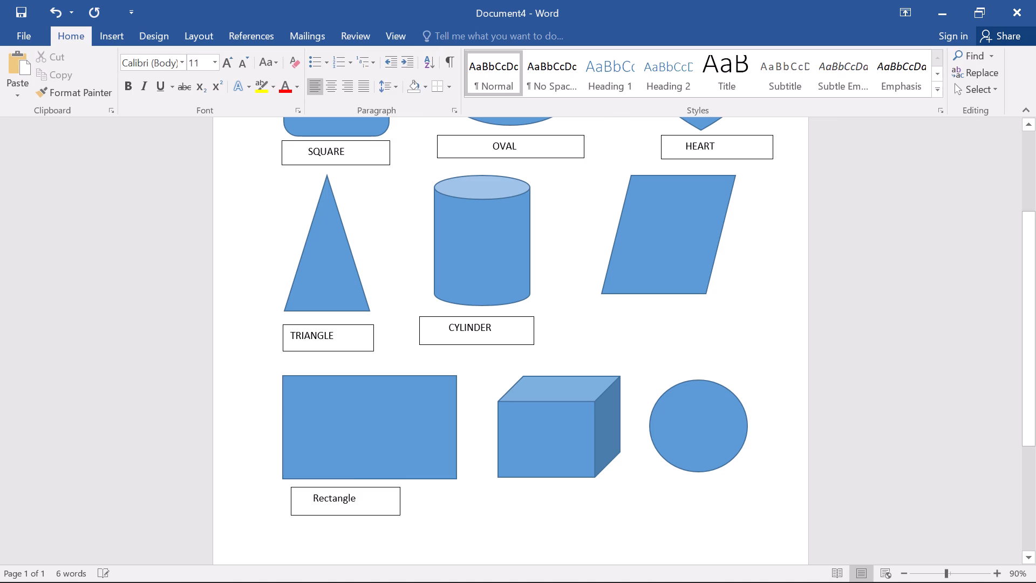
Shift the word TRIANGLE toward the middle of its text box by inserting four spaces before it.
click(292, 333)
key(space)
key(space)
key(space)
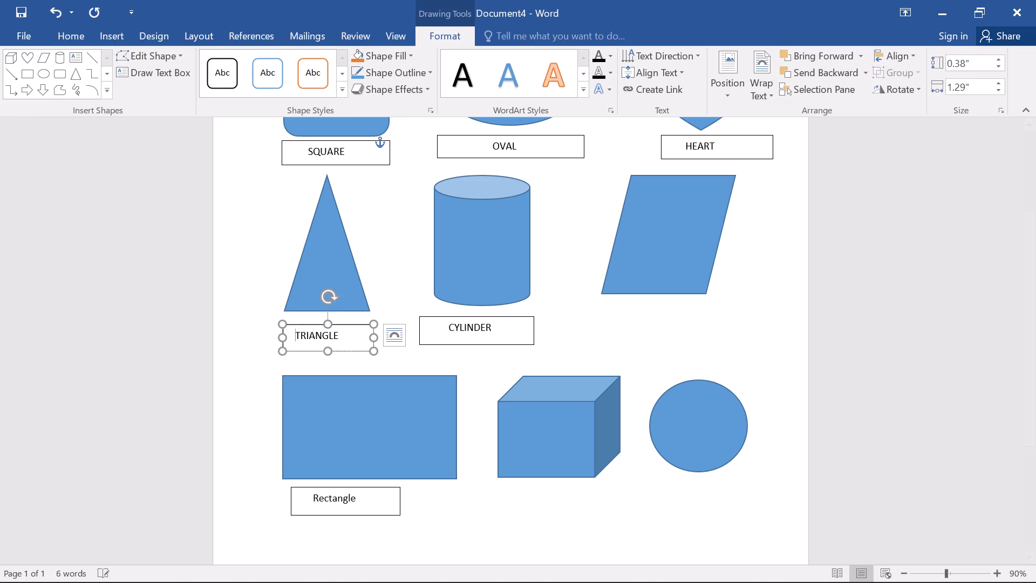
key(space)
click(487, 508)
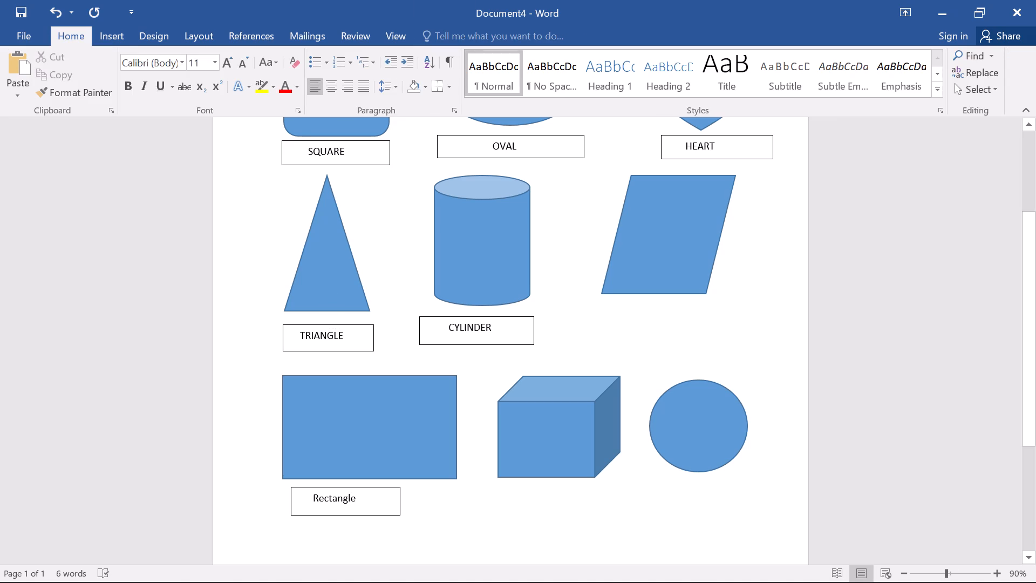
Narrow the cube in the third row slightly from the side facing the circle, and deselect it.
scroll(542, 459, down, 1)
scroll(537, 467, up, 1)
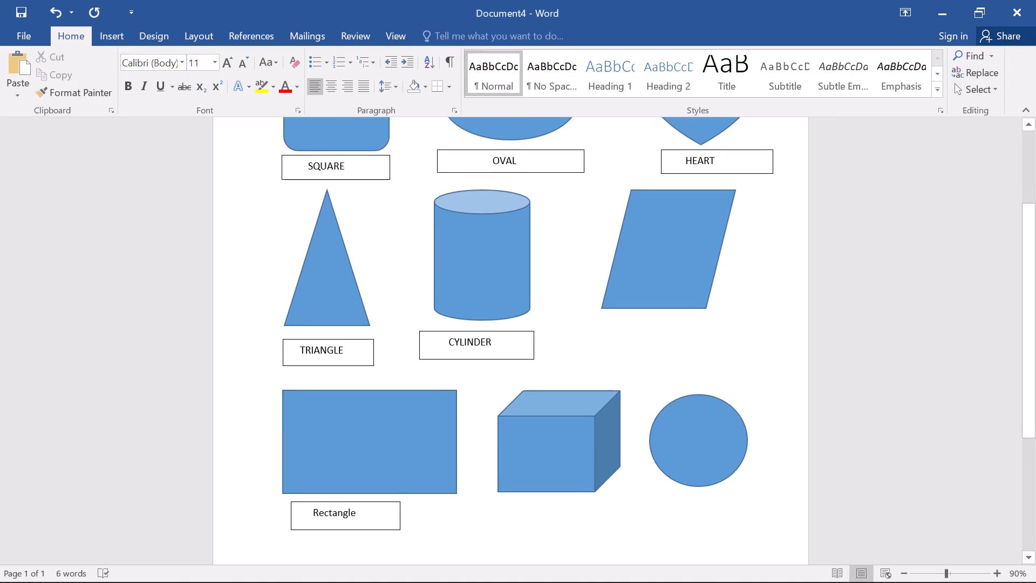
scroll(537, 467, up, 2)
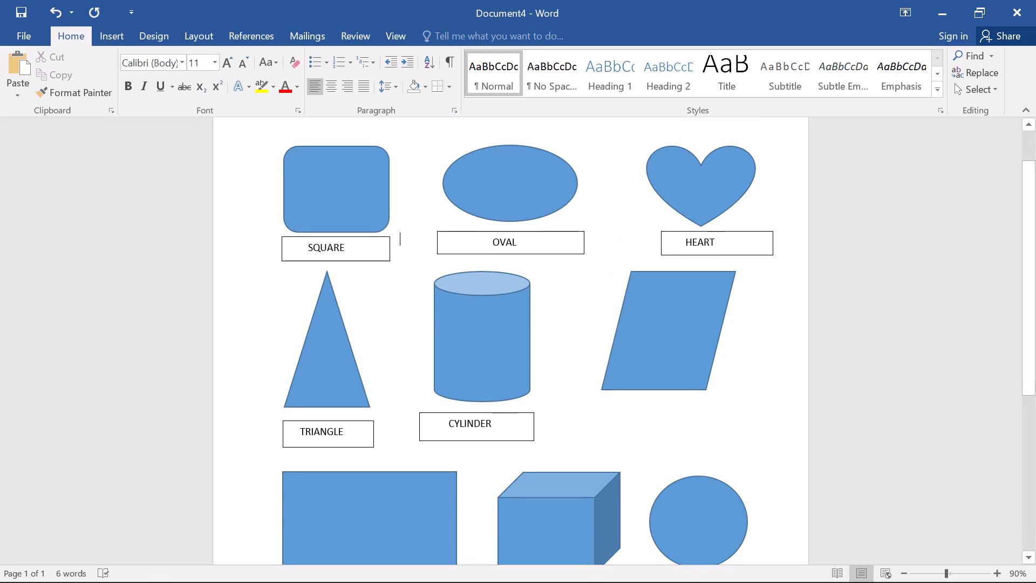
scroll(534, 391, down, 3)
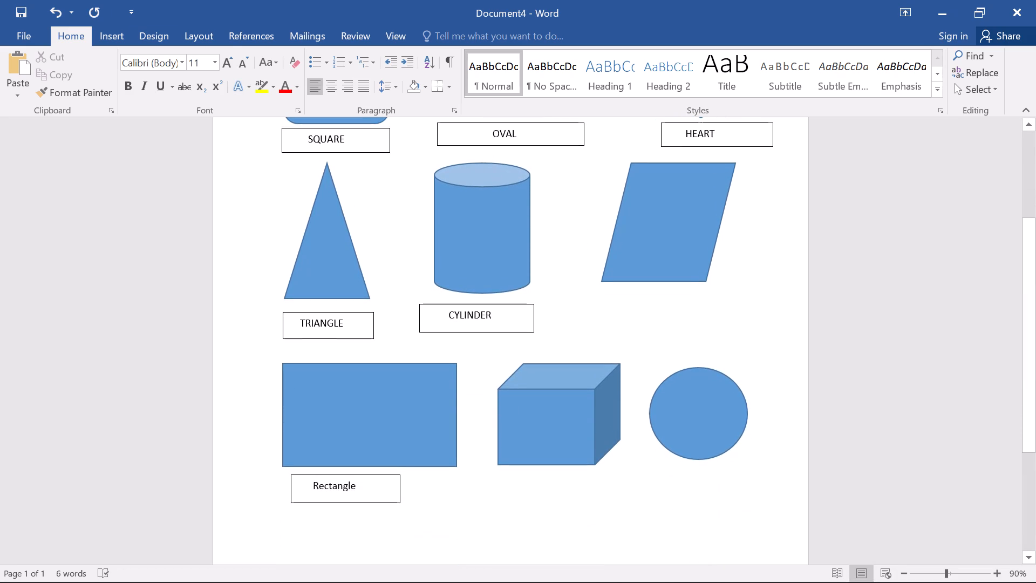
click(558, 473)
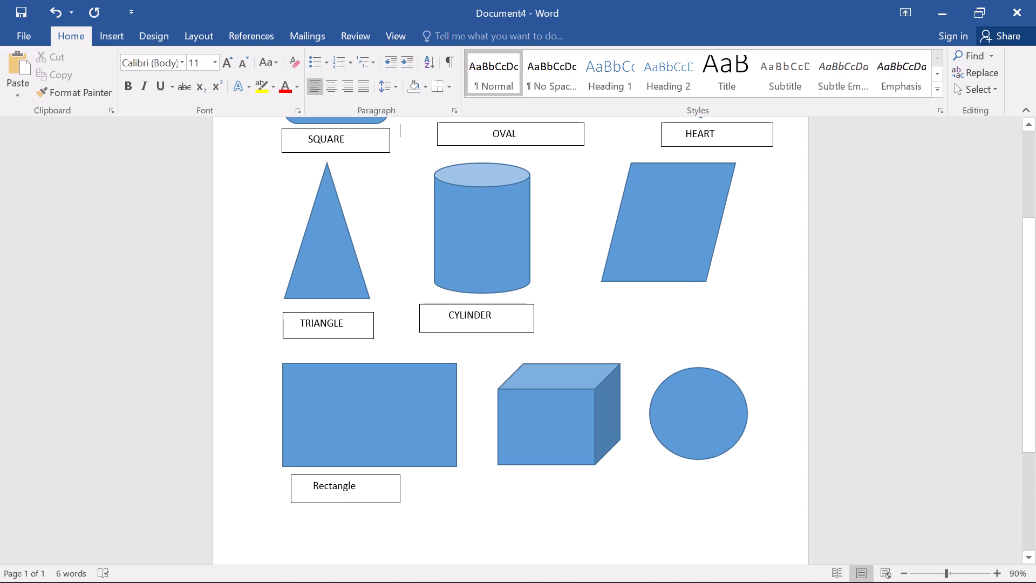
click(569, 407)
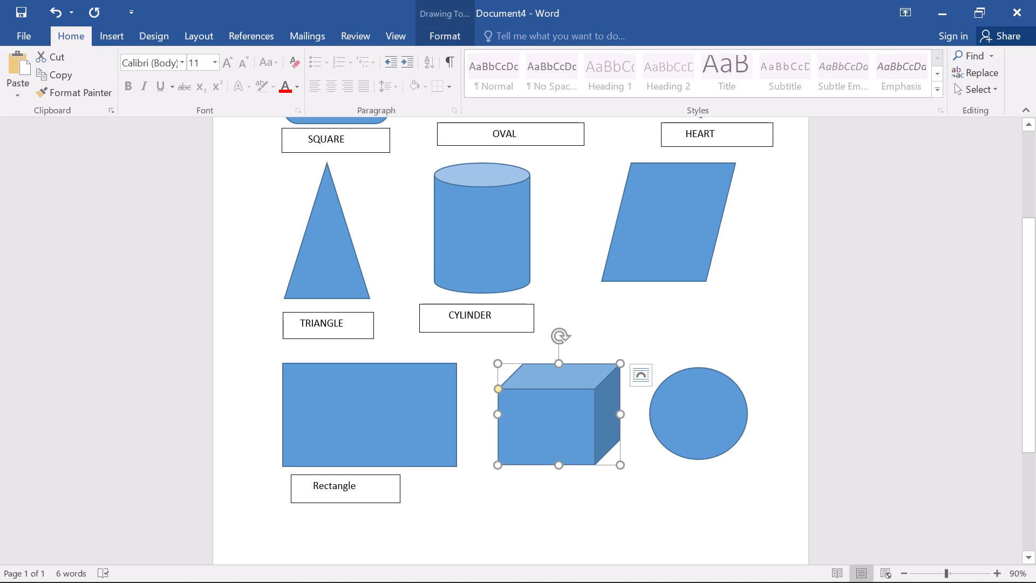
drag(622, 413, 612, 412)
click(645, 449)
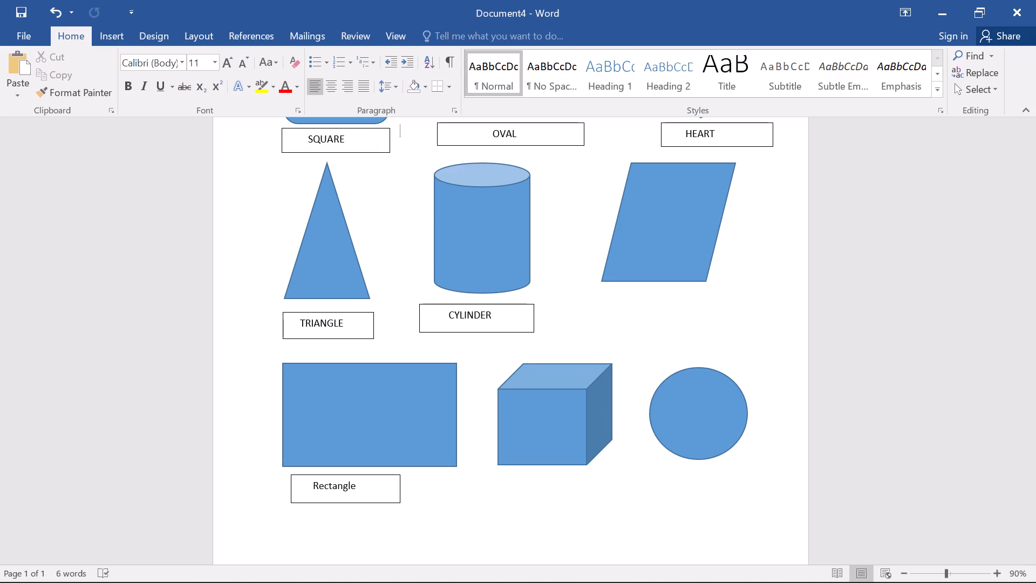
Insert another Simple Text Box for the next shape label.
click(114, 31)
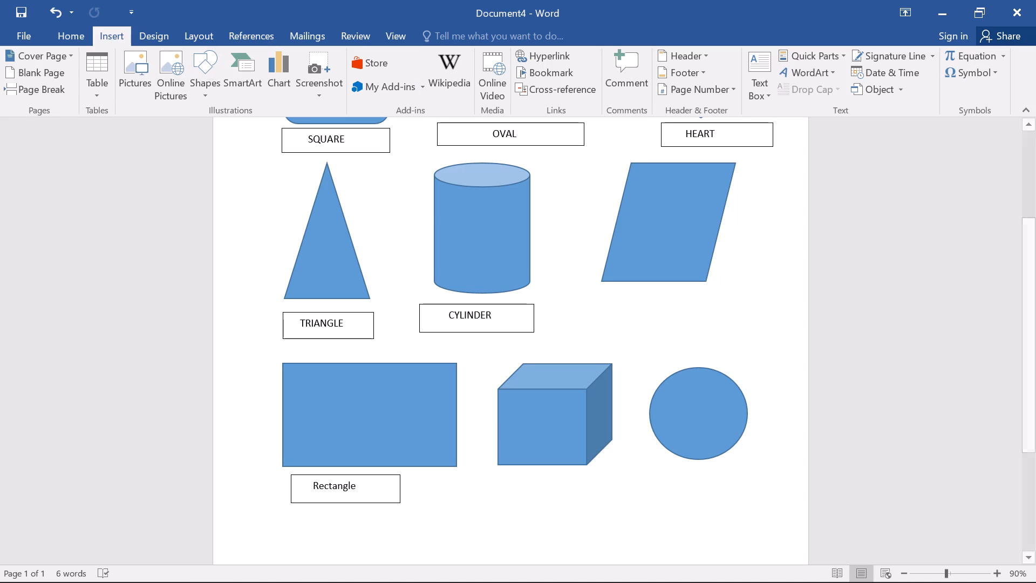
click(772, 69)
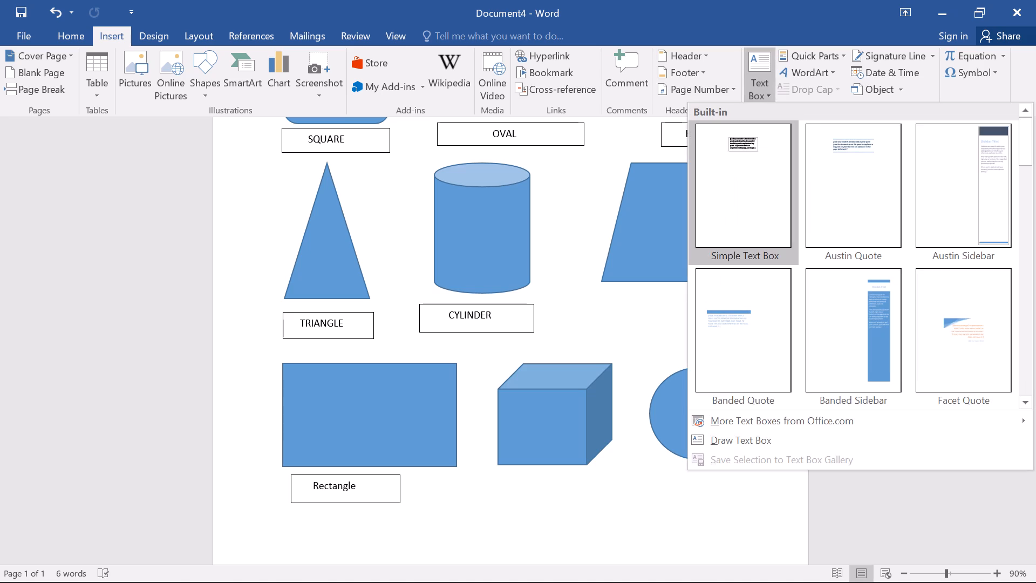
click(758, 128)
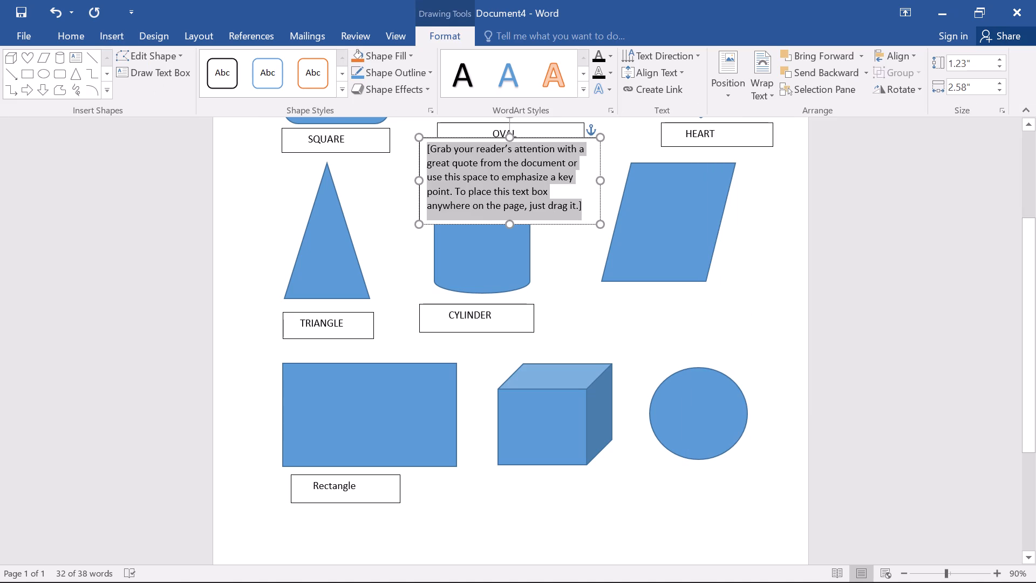
Stretch the new text box's lower edge down toward the third row of shapes.
click(510, 226)
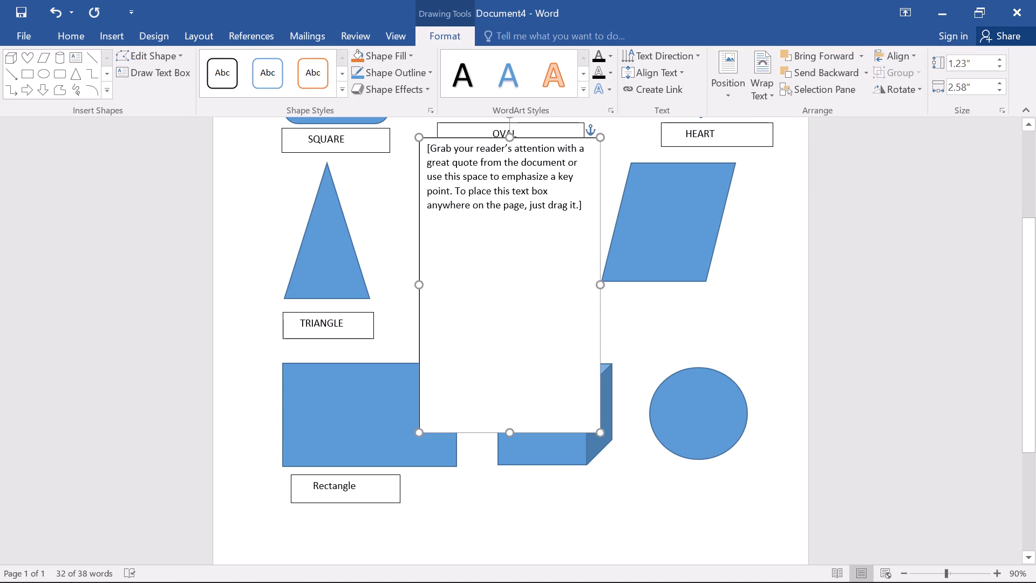